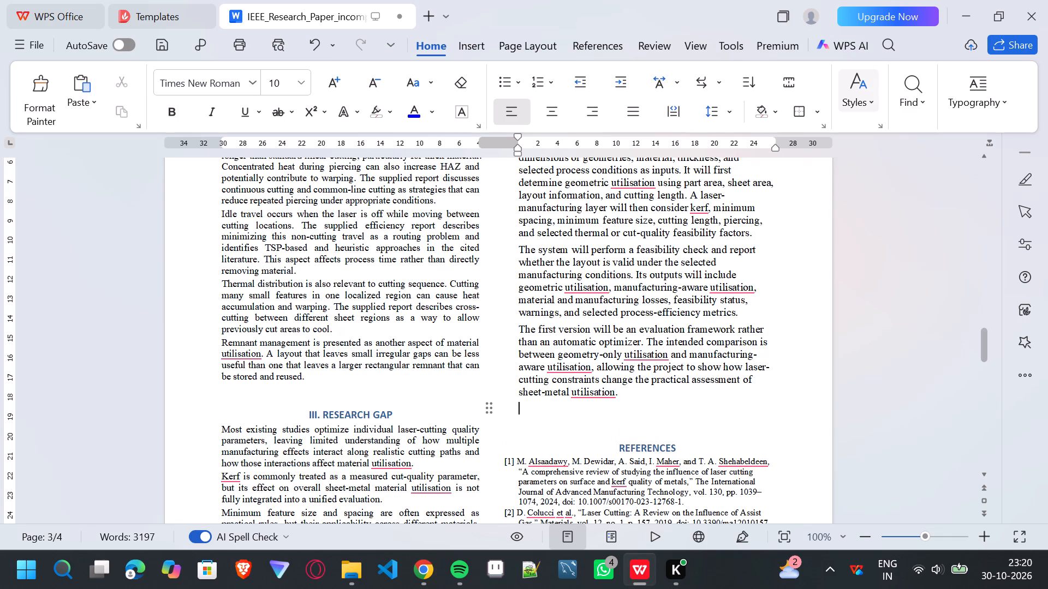
pyautogui.press('Return')
pyautogui.hotkey('ctrl', 'v')
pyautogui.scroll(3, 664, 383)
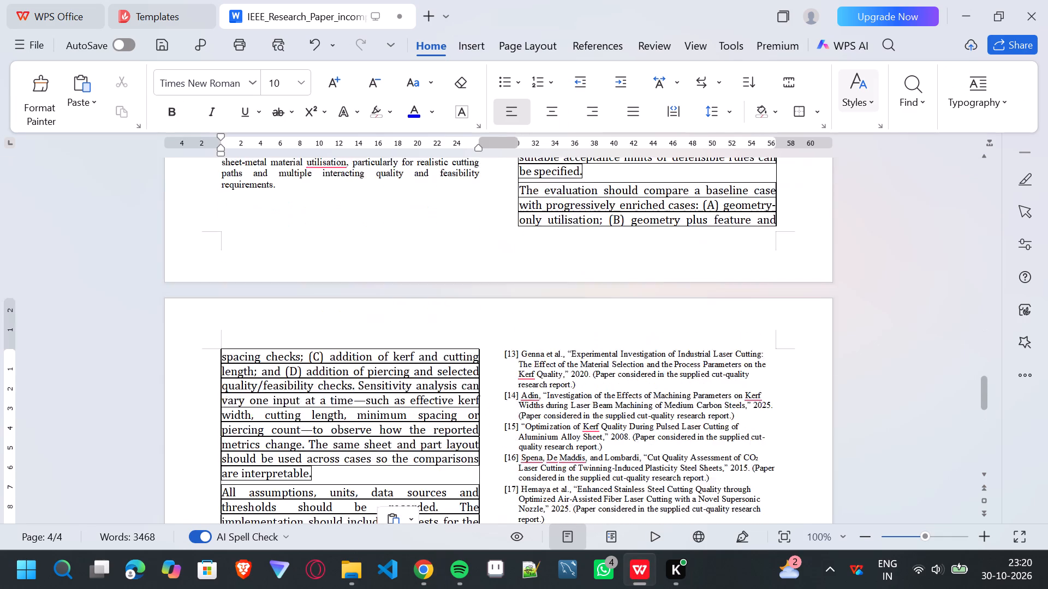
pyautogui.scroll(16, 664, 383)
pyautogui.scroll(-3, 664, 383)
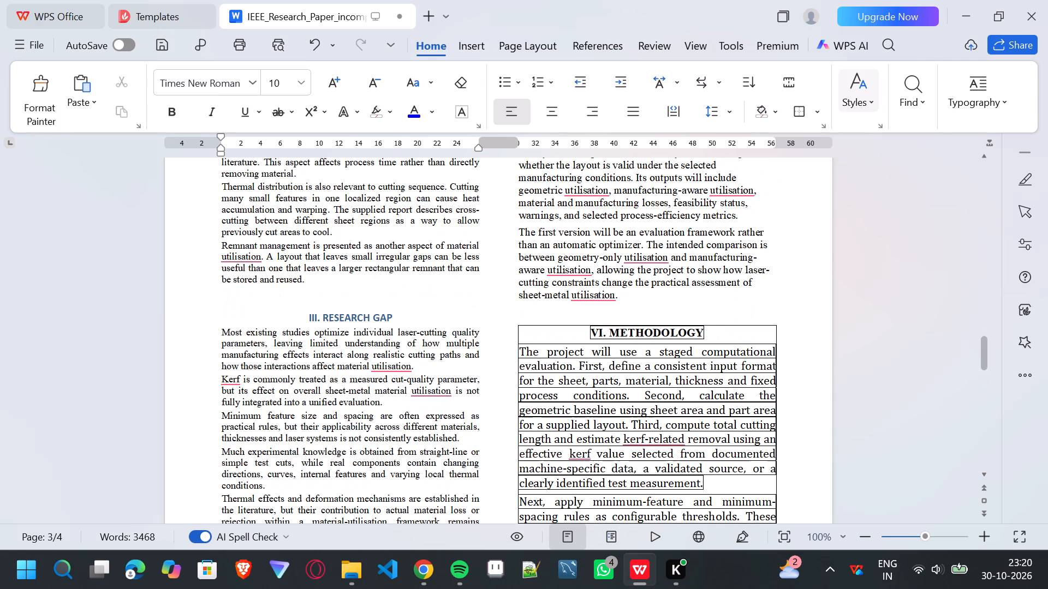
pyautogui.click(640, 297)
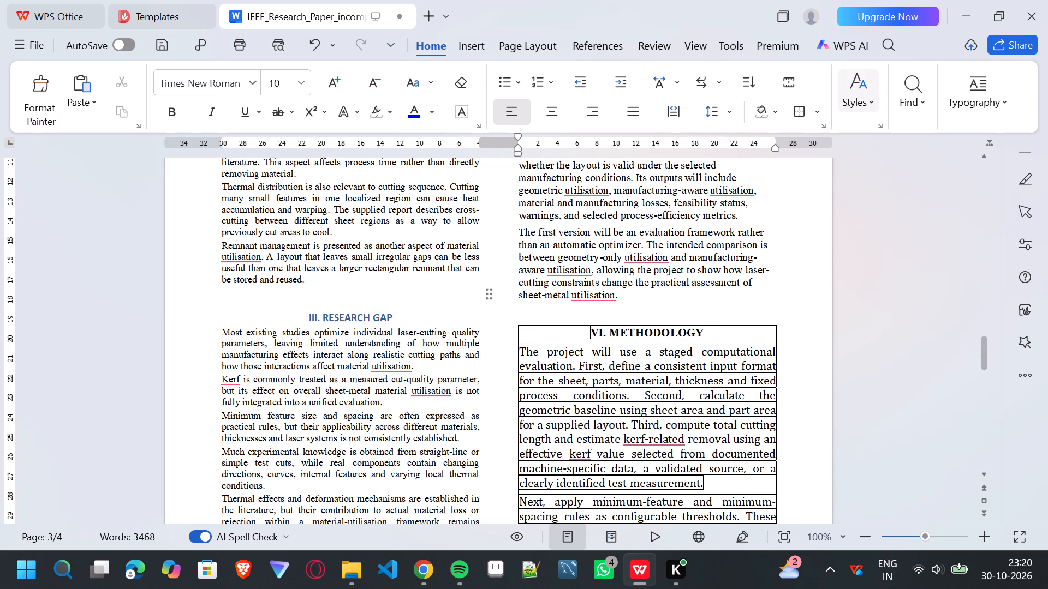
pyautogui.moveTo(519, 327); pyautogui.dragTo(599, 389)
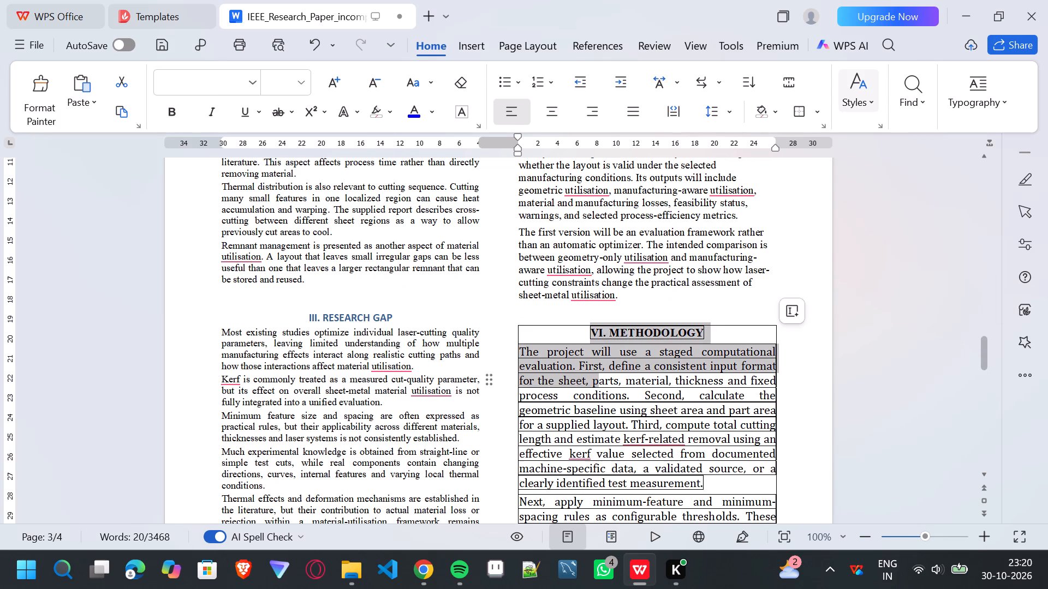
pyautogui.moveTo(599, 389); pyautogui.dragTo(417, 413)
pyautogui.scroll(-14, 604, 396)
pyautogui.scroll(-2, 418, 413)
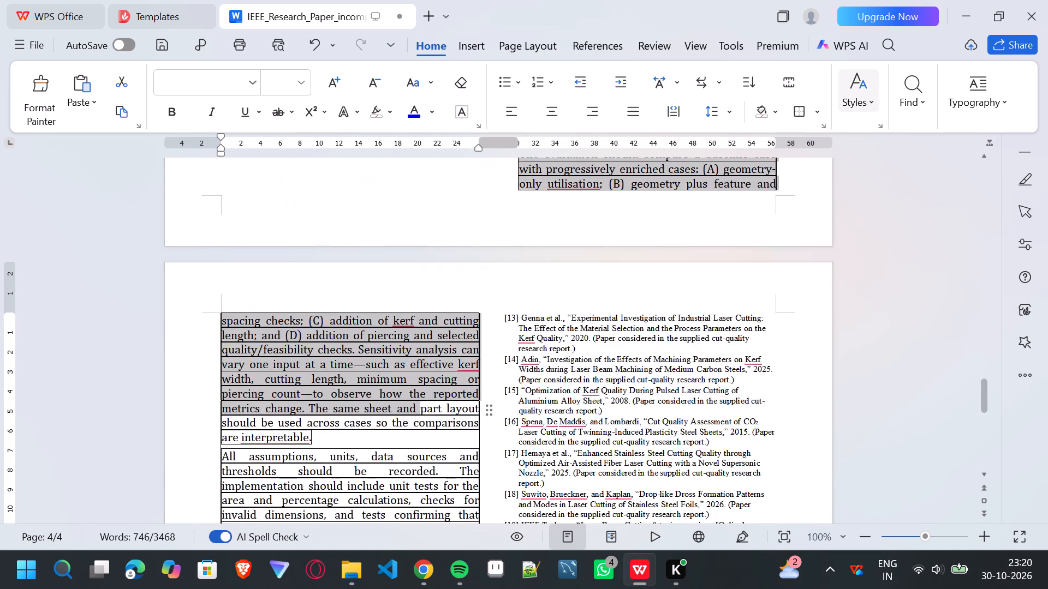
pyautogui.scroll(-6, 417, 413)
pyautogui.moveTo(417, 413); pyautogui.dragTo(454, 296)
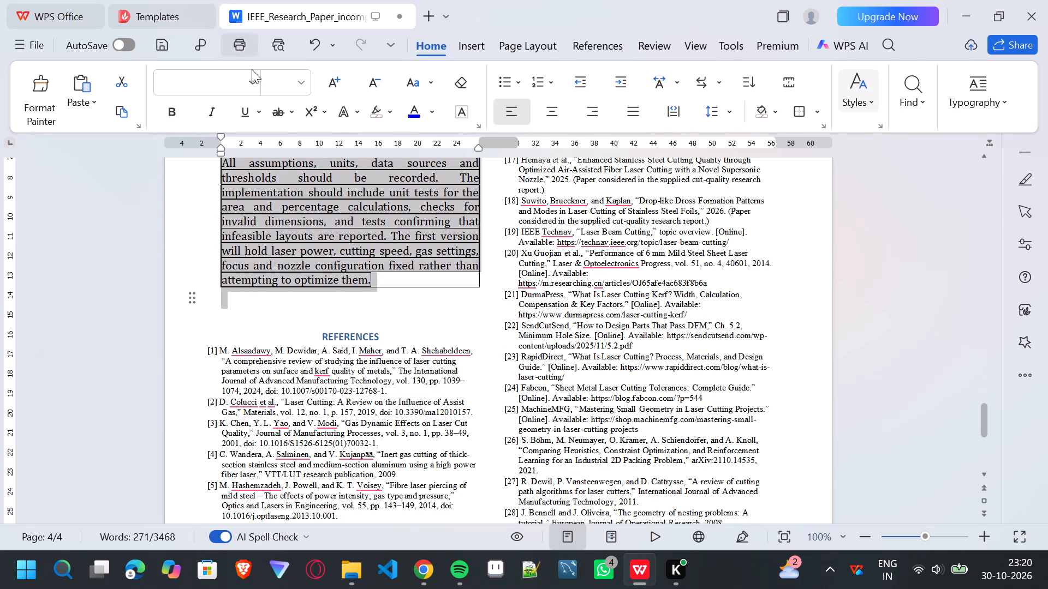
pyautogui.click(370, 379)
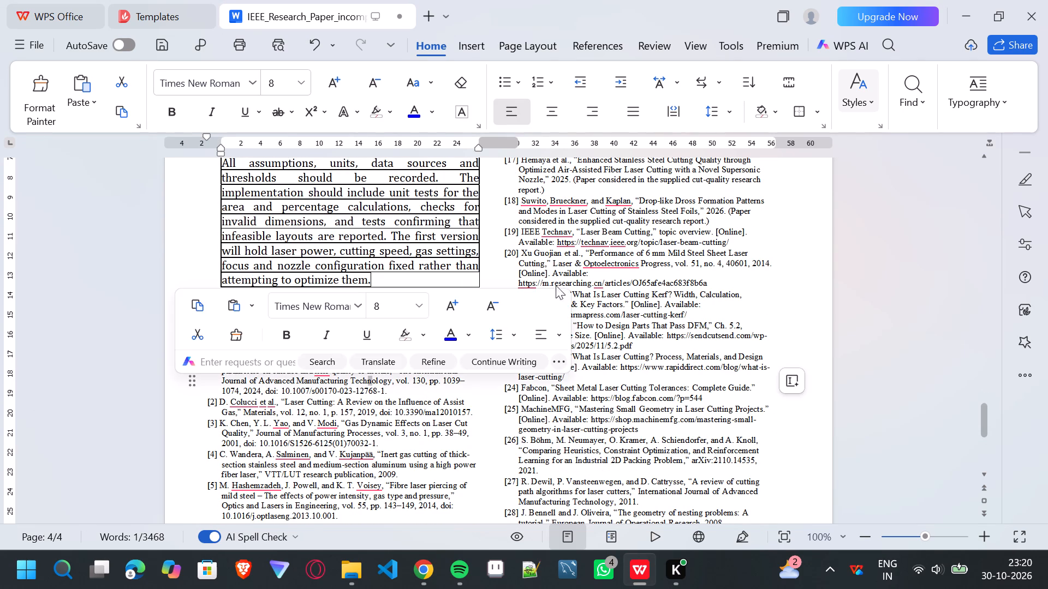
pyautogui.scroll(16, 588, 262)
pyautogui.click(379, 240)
# Set the whole pasted VI. METHODOLOGY section, heading and paragraphs, to Times New Roman at size 9.
pyautogui.scroll(4, 586, 279)
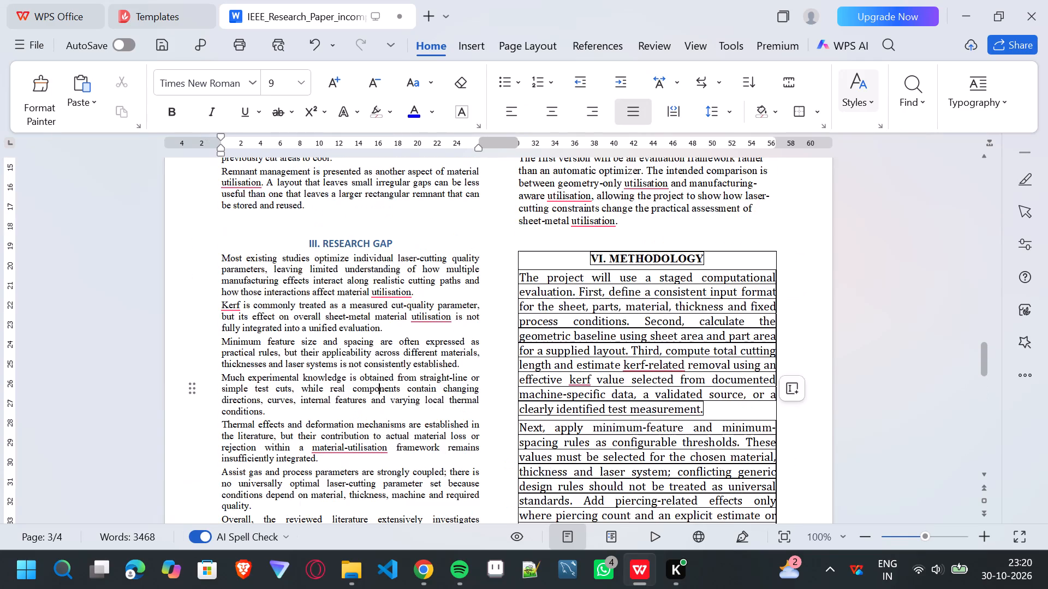
pyautogui.scroll(2, 600, 281)
pyautogui.moveTo(537, 319); pyautogui.dragTo(581, 447)
pyautogui.scroll(-11, 633, 423)
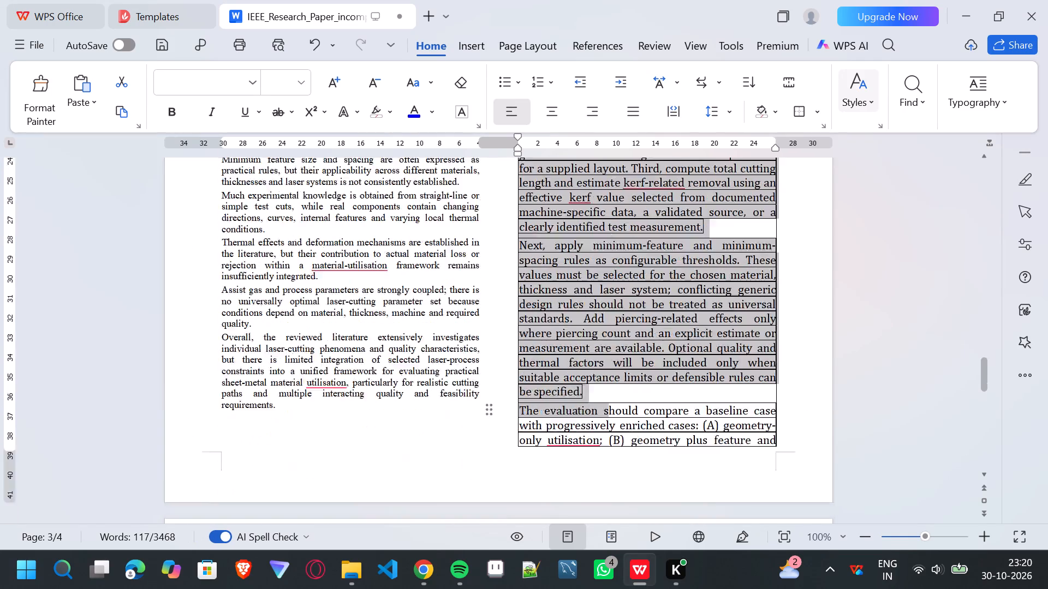
pyautogui.scroll(-5, 581, 447)
pyautogui.moveTo(581, 447); pyautogui.dragTo(386, 358)
pyautogui.scroll(-4, 369, 408)
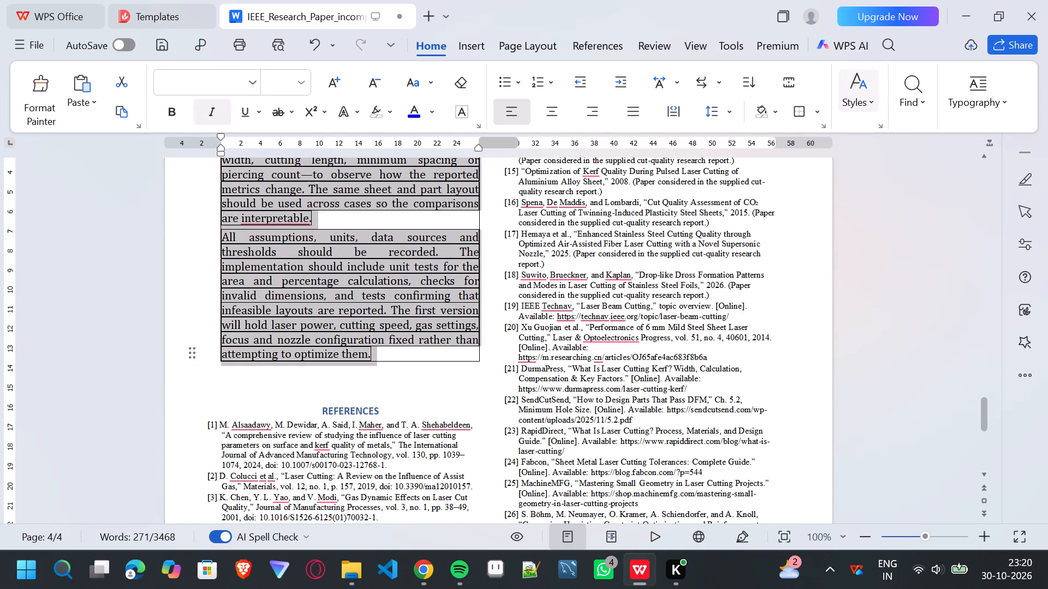
pyautogui.click(255, 79)
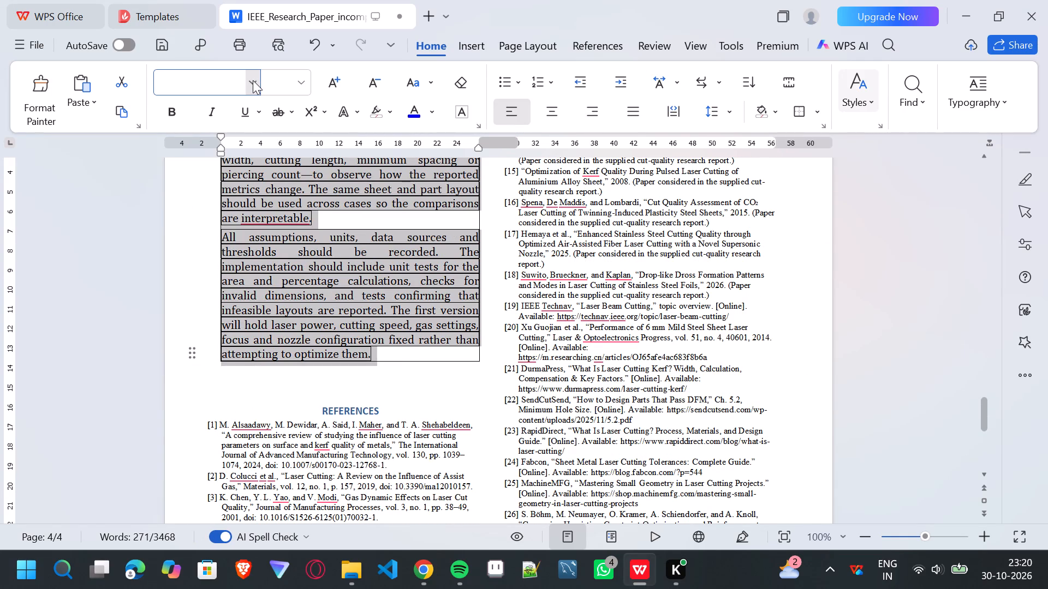
pyautogui.click(203, 77)
pyautogui.write('time')
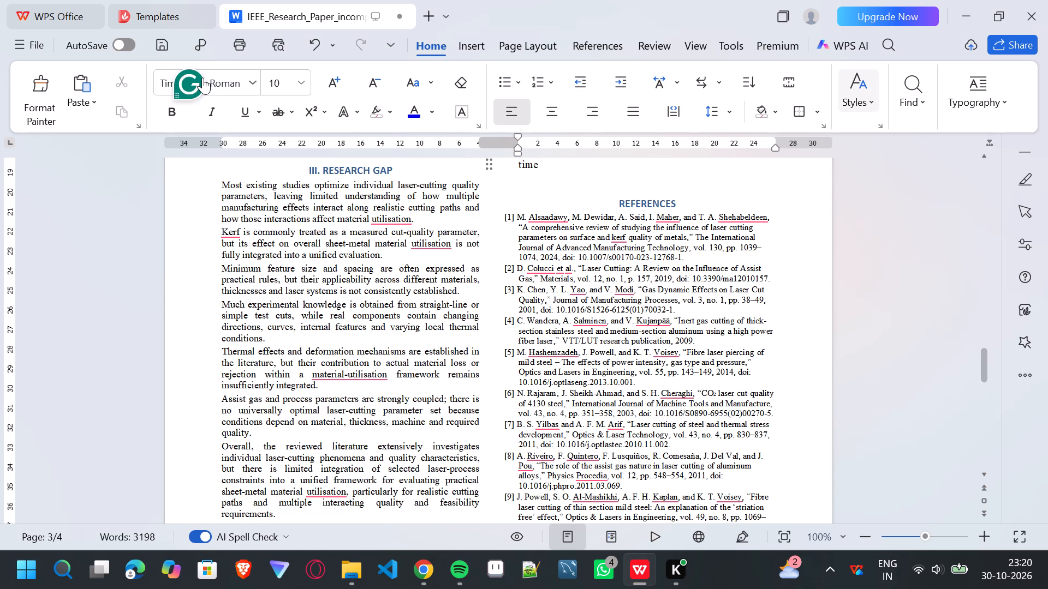
pyautogui.scroll(3, 527, 224)
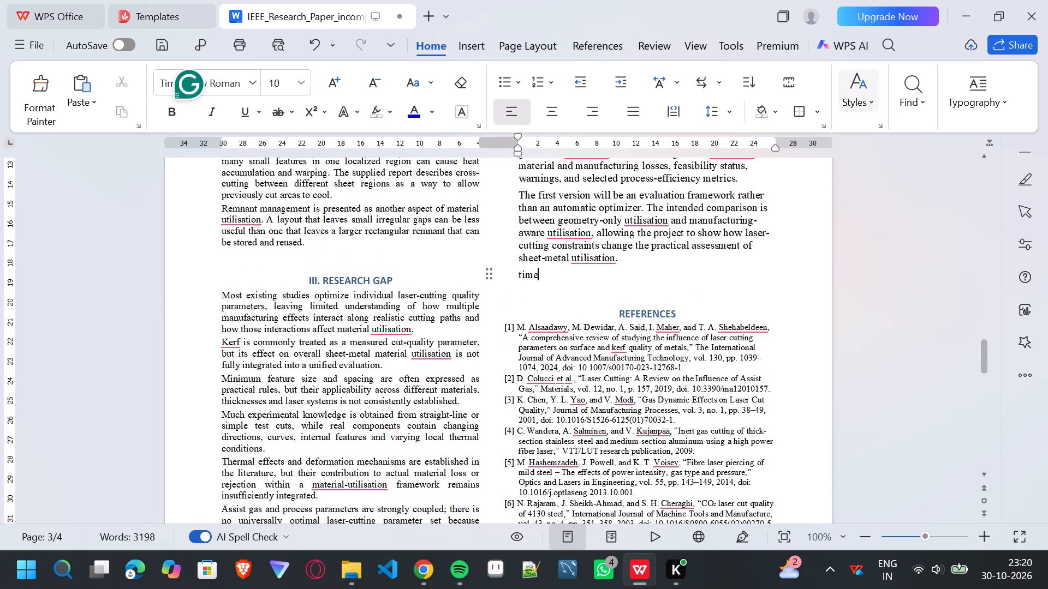
pyautogui.hotkey('ctrl', 'z')
pyautogui.hotkey('ctrl', 'z')
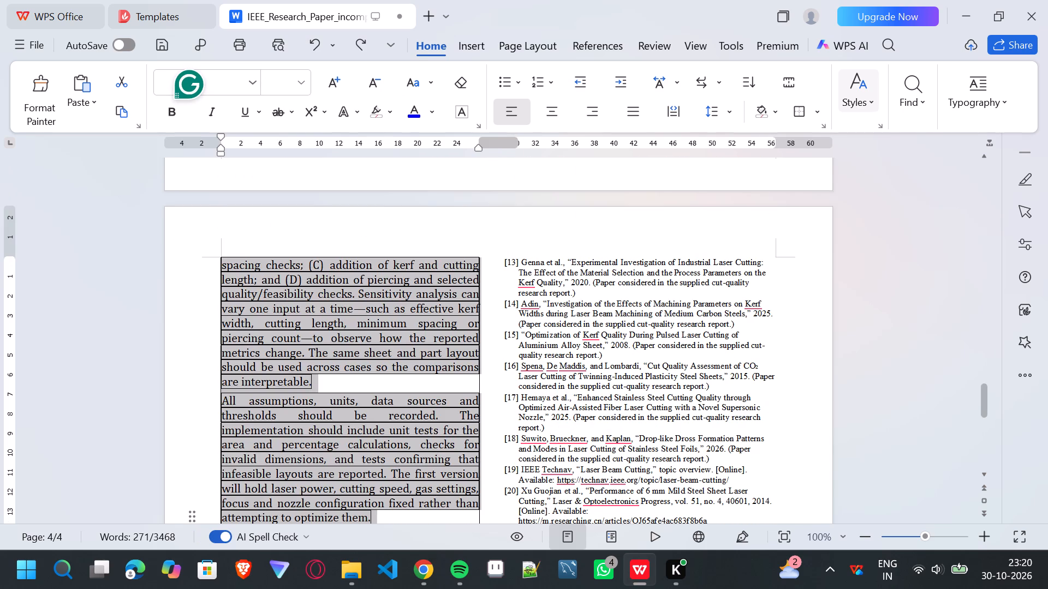
pyautogui.click(256, 81)
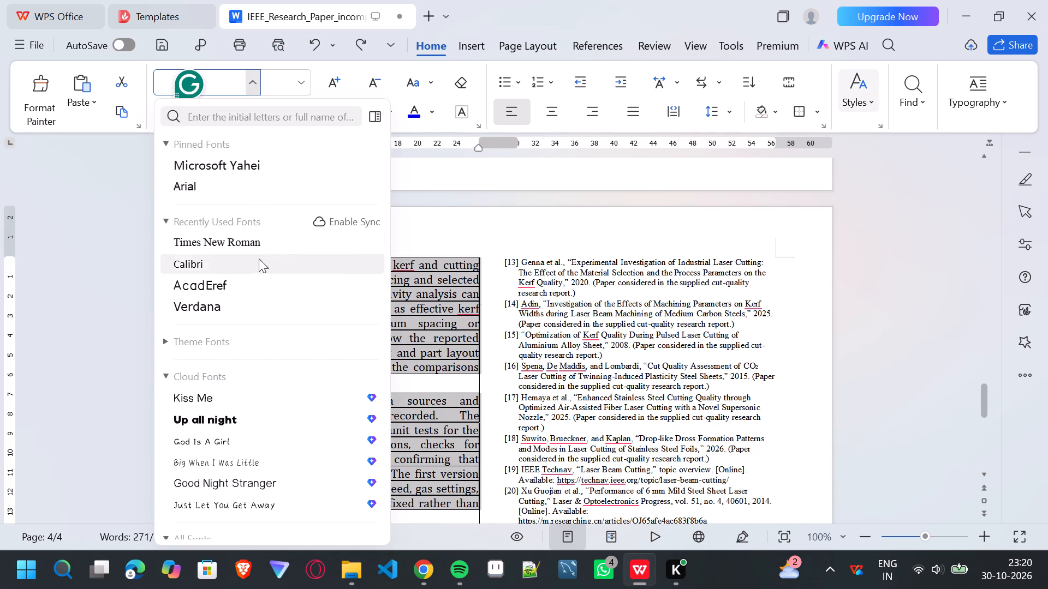
pyautogui.click(241, 239)
pyautogui.click(306, 80)
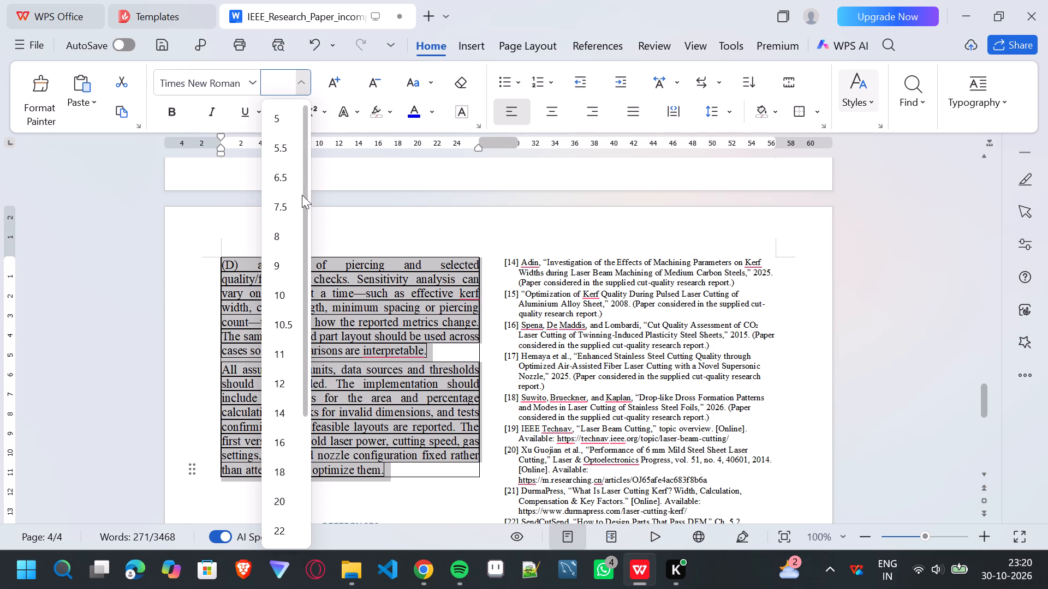
pyautogui.click(287, 277)
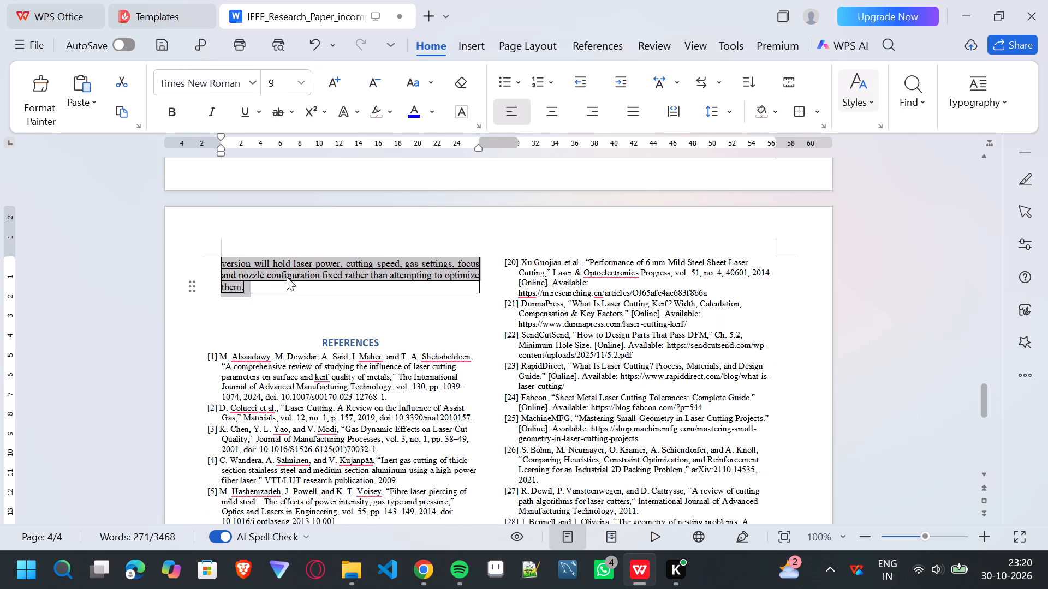
# Insert a centred line reading "VI." between the last Proposed Idea paragraph and the pasted Methodology section.
pyautogui.scroll(18, 648, 347)
pyautogui.scroll(-2, 649, 347)
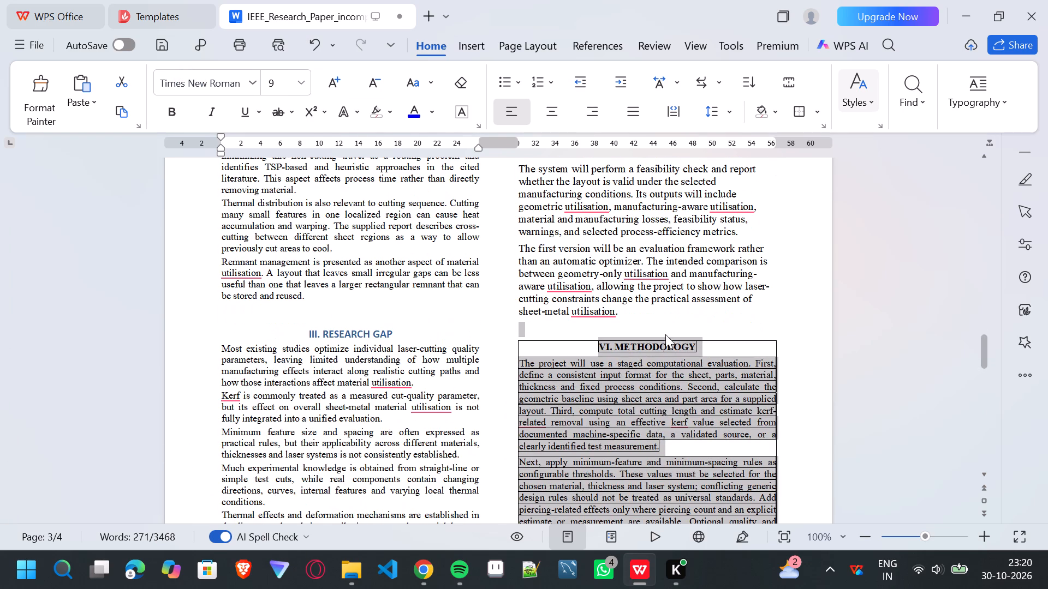
pyautogui.click(646, 310)
pyautogui.press('Return')
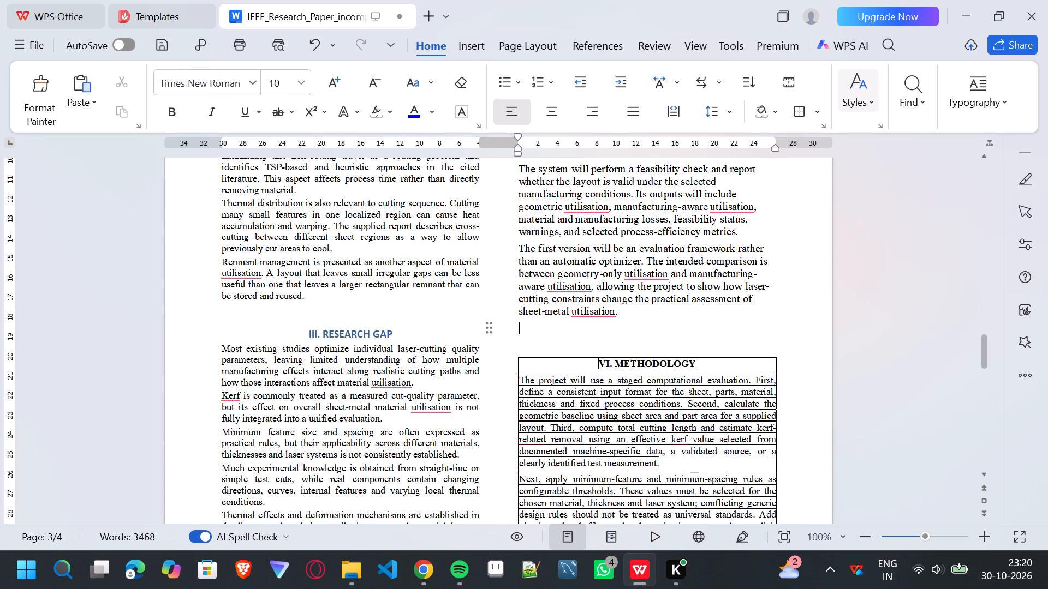
pyautogui.press('Return')
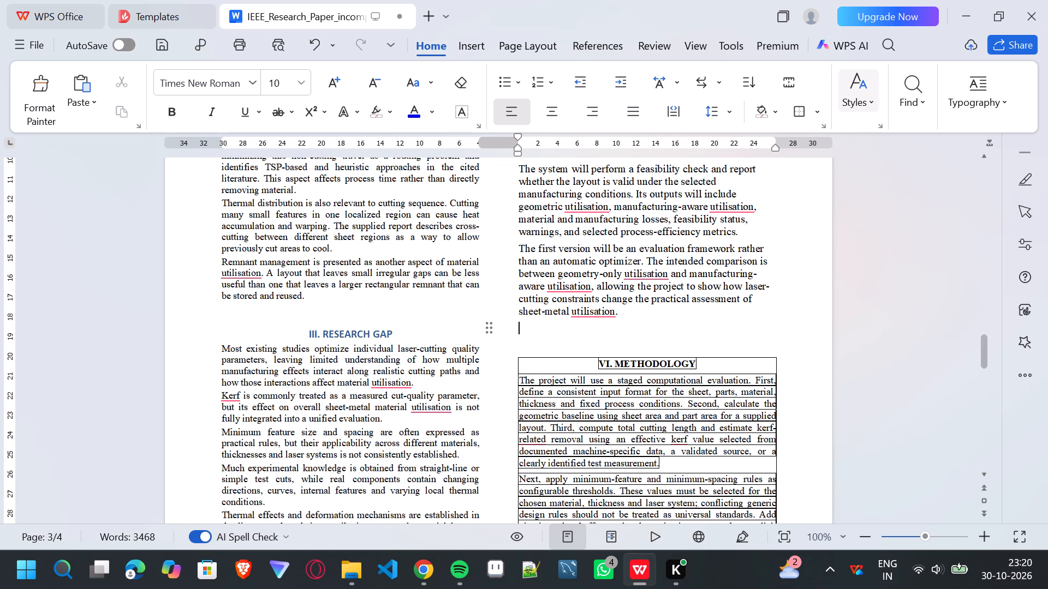
pyautogui.click(548, 116)
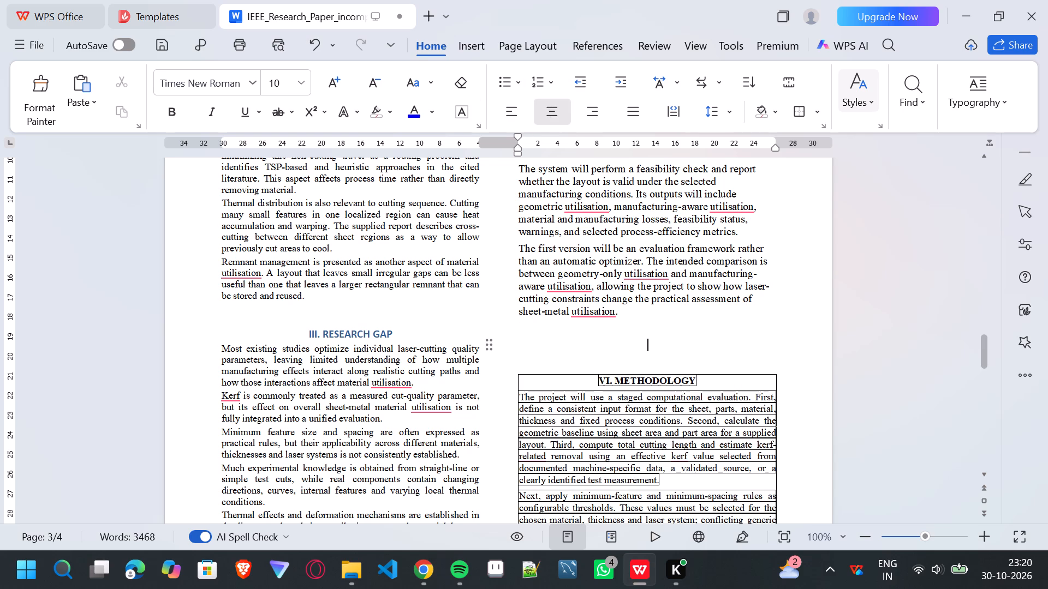
pyautogui.hotkey('shift', 'v')
pyautogui.hotkey('shift', 'i')
pyautogui.press('.')
# Replace the "VI." line with a copy of the III. RESEARCH GAP heading and remove the extra blank line above it.
pyautogui.moveTo(307, 335); pyautogui.dragTo(309, 335)
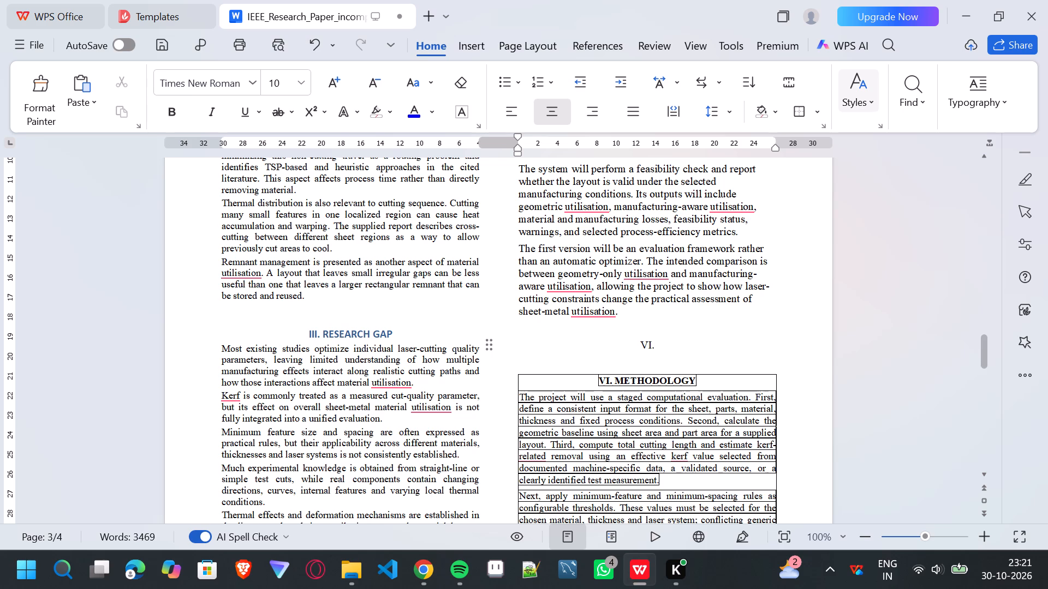
pyautogui.moveTo(309, 335); pyautogui.dragTo(416, 339)
pyautogui.hotkey('ctrl', 'c')
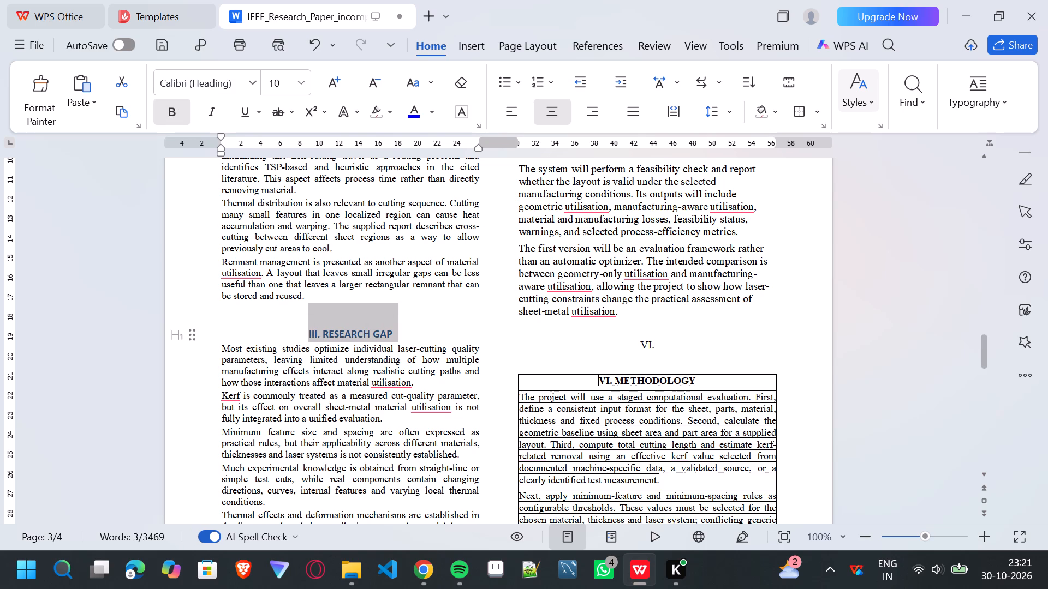
pyautogui.moveTo(638, 344); pyautogui.dragTo(672, 344)
pyautogui.hotkey('ctrl', 'v')
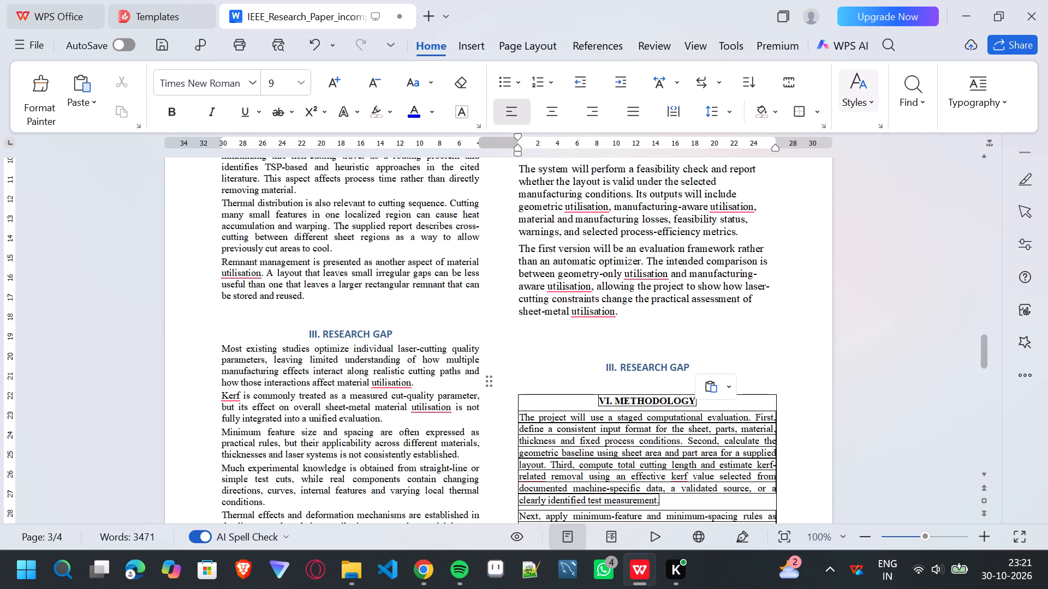
pyautogui.click(648, 347)
pyautogui.click(633, 333)
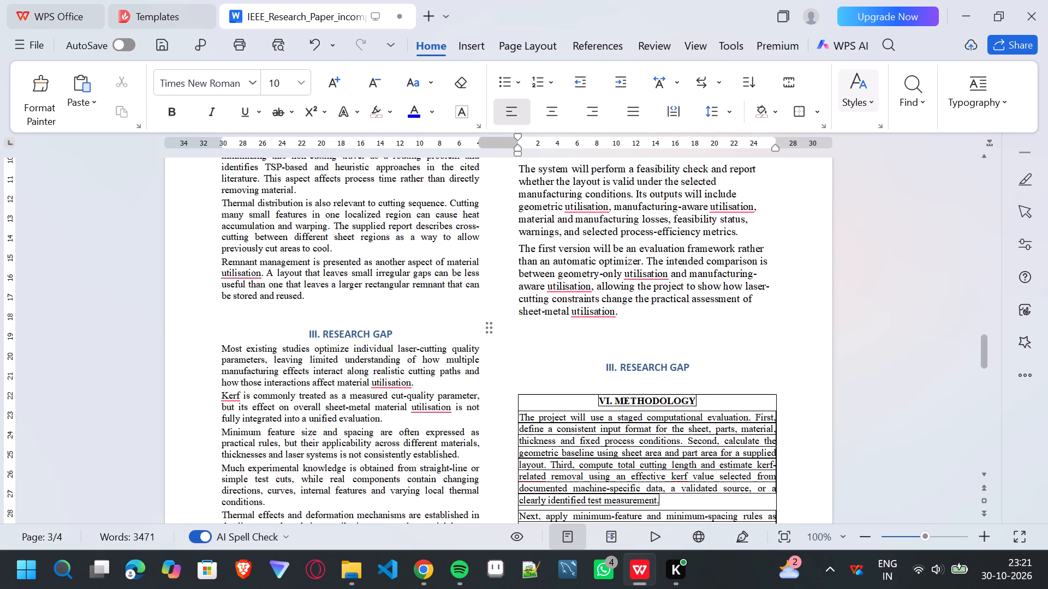
pyautogui.press('BackSpace')
pyautogui.click(614, 334)
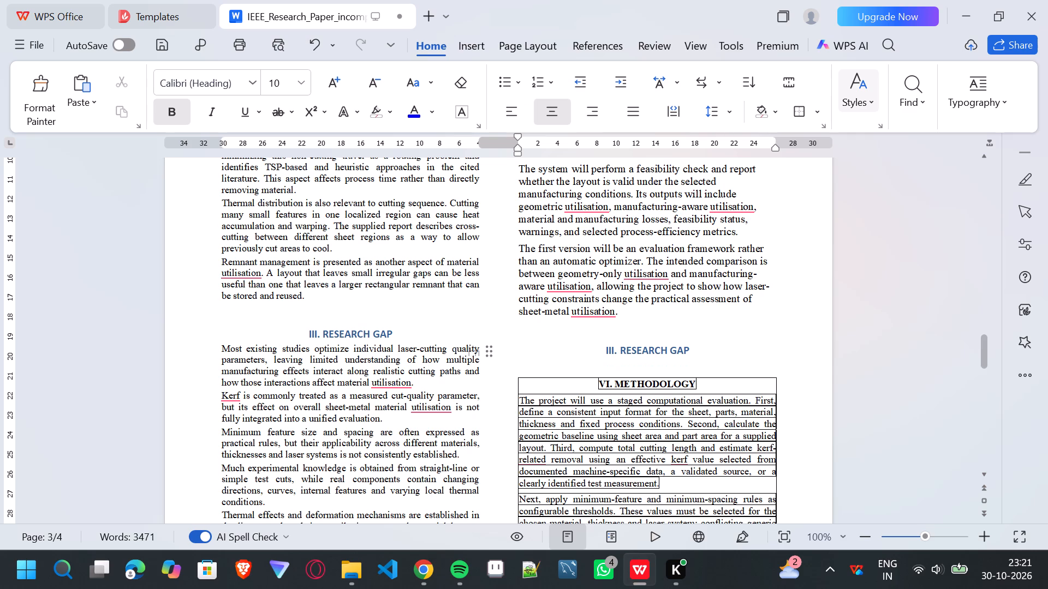
# Change the copied heading's text to "VI. METHODOLOGY".
pyautogui.moveTo(690, 349); pyautogui.dragTo(617, 349)
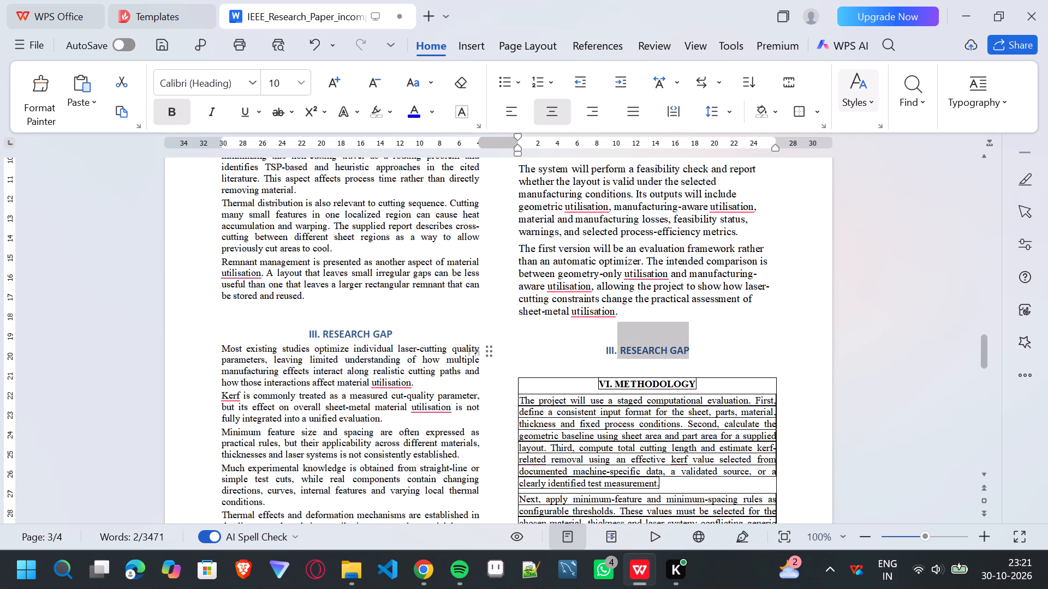
pyautogui.moveTo(617, 349); pyautogui.dragTo(621, 351)
pyautogui.write('Meth')
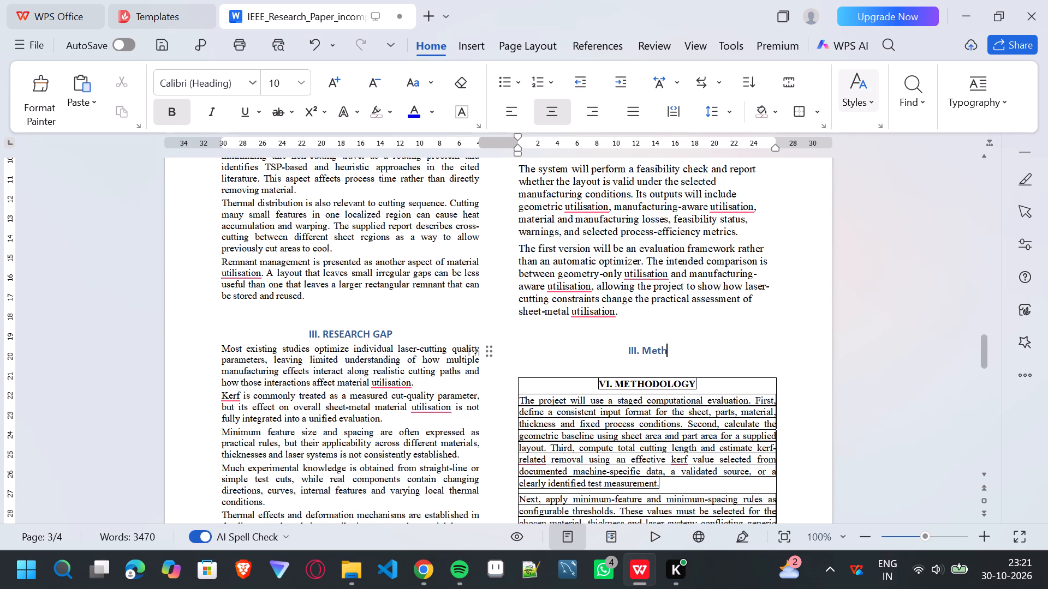
pyautogui.press('BackSpace')
pyautogui.press('BackSpace')
pyautogui.press('BackSpace')
pyautogui.write('ETHO')
pyautogui.write('DOLOGY')
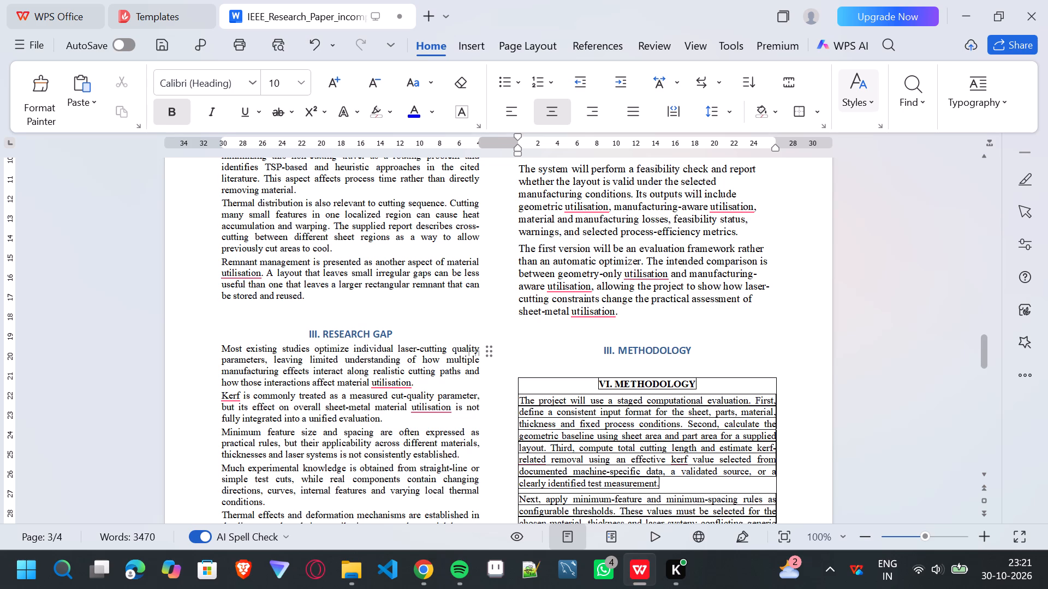
pyautogui.click(612, 351)
pyautogui.press('BackSpace')
pyautogui.press('BackSpace')
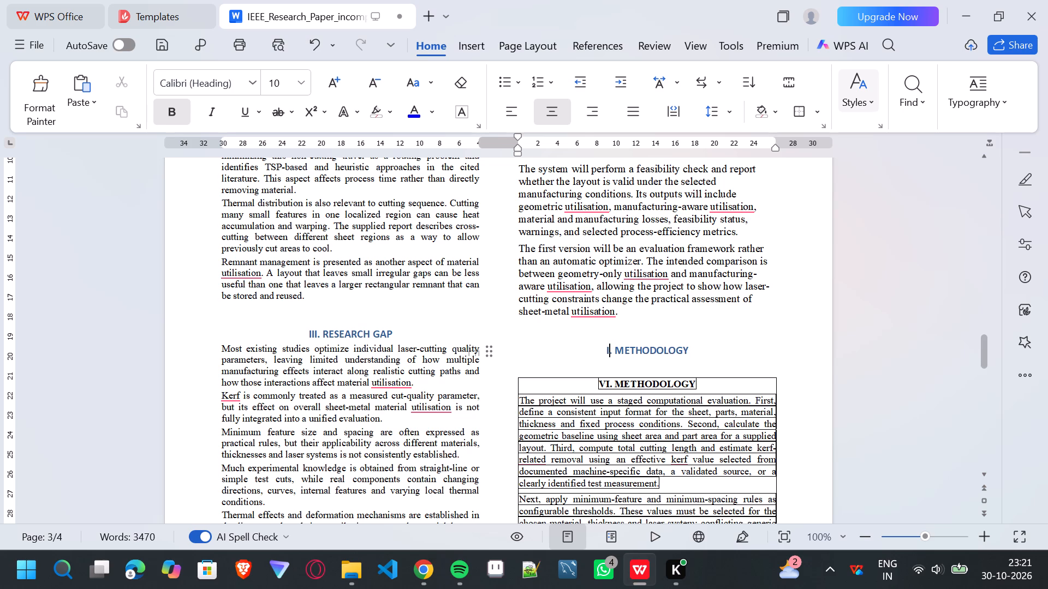
pyautogui.press('Left')
pyautogui.hotkey('shift', 'v')
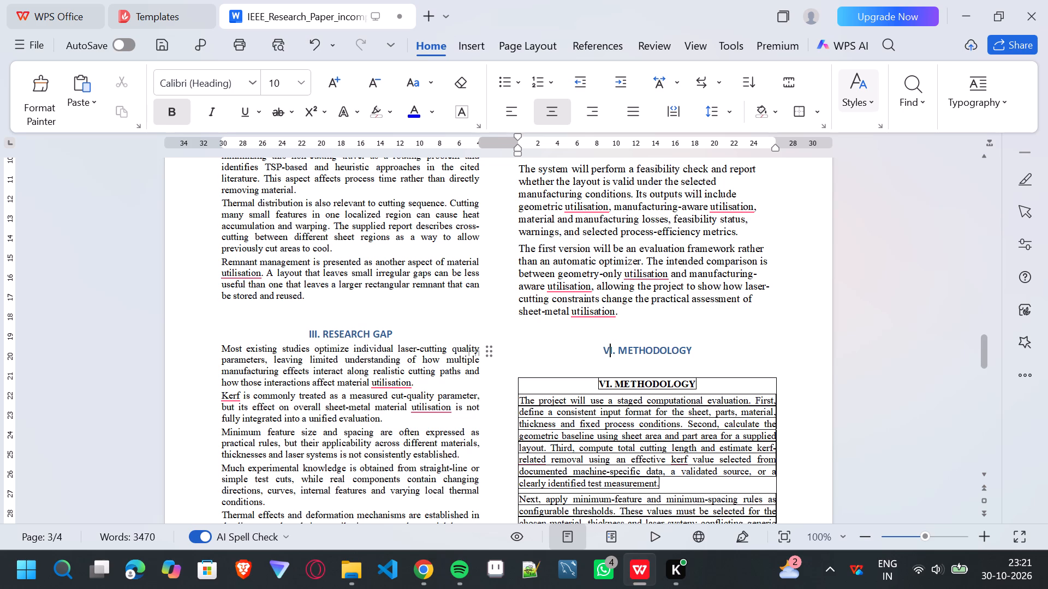
# Add an empty line beneath the new blue VI. METHODOLOGY heading and place the cursor there.
pyautogui.click(703, 351)
pyautogui.scroll(-1, 694, 337)
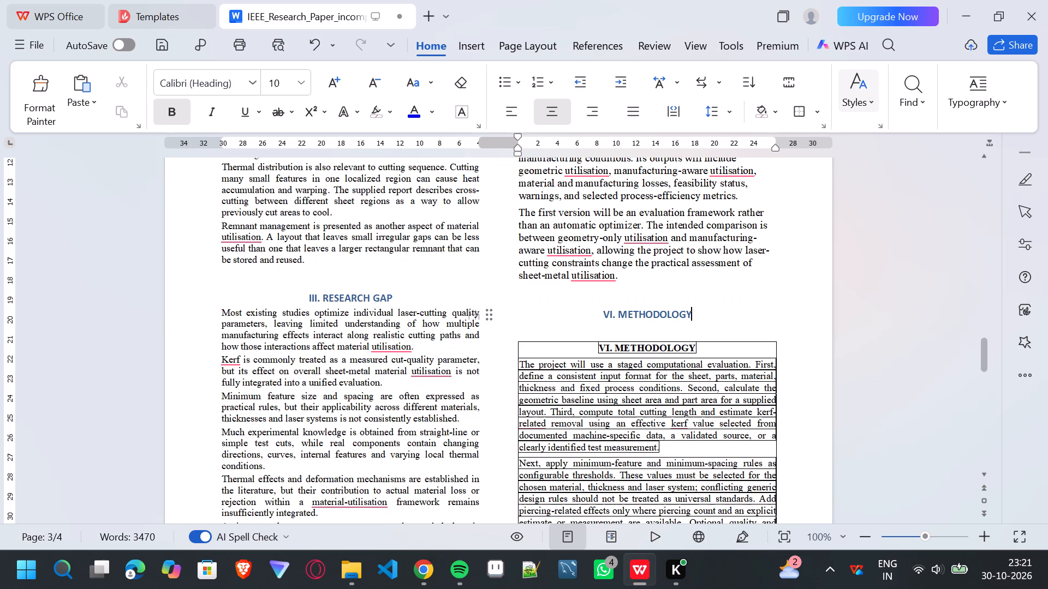
pyautogui.press('Return')
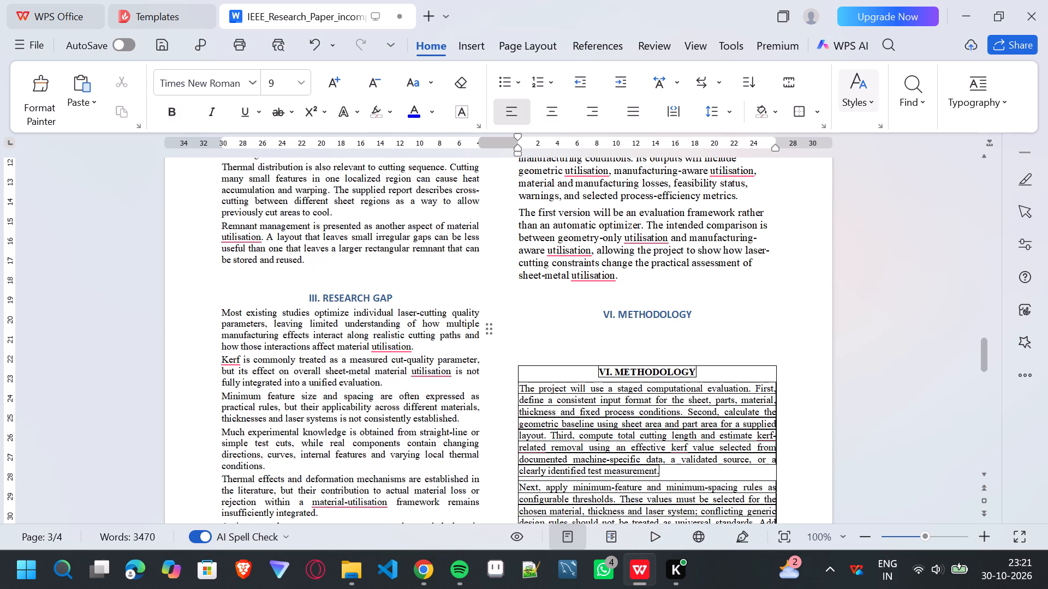
pyautogui.scroll(-2, 611, 330)
pyautogui.moveTo(521, 315); pyautogui.dragTo(613, 315)
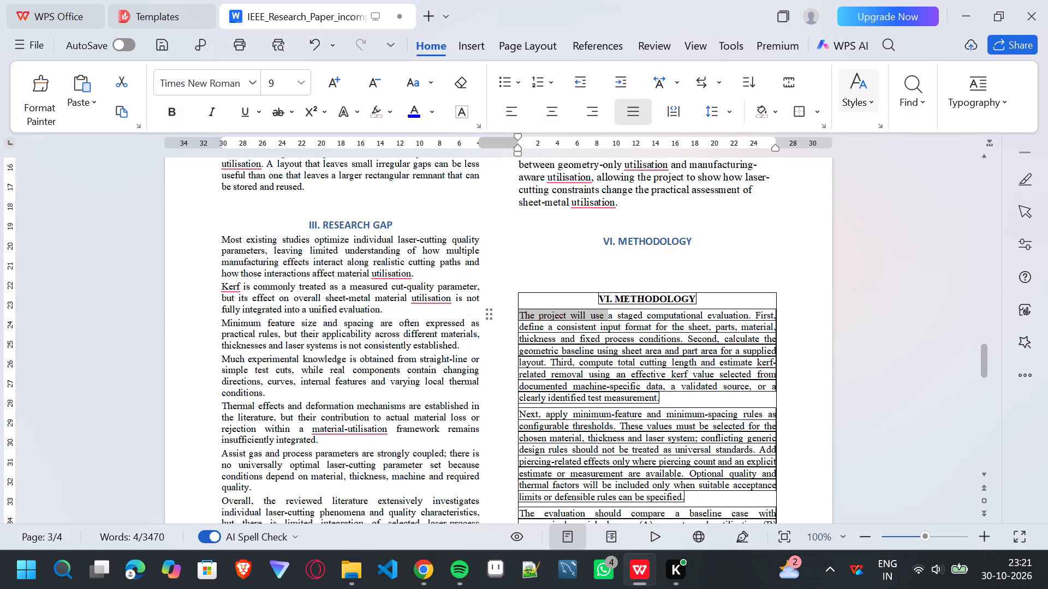
pyautogui.moveTo(613, 315); pyautogui.dragTo(764, 311)
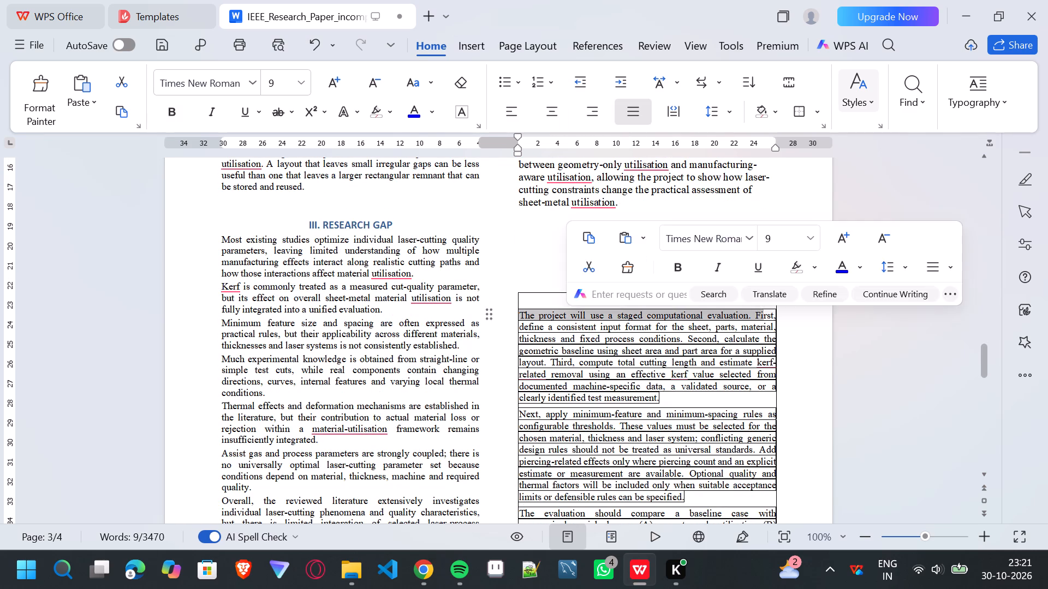
pyautogui.click(523, 276)
pyautogui.click(539, 269)
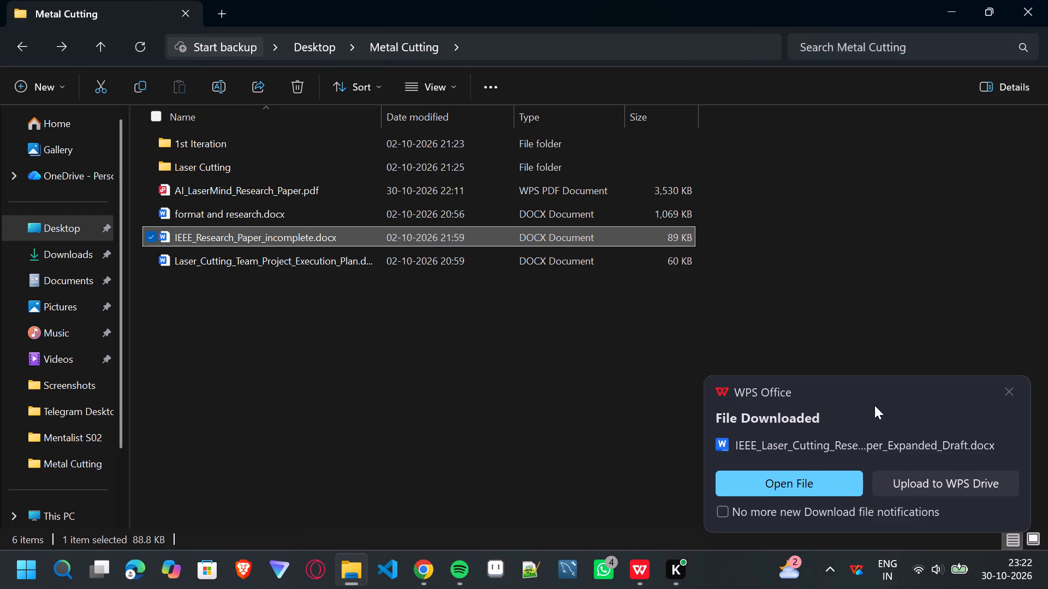
pyautogui.click(783, 476)
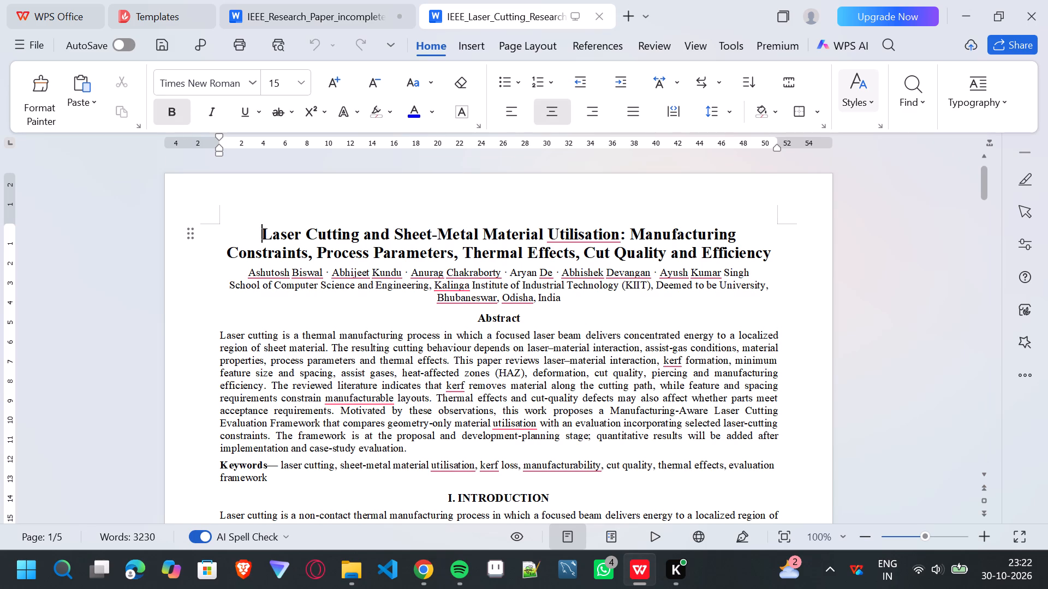
# Replace the boxed Methodology text in the incomplete paper with the four VI. METHODOLOGY body paragraphs copied from the expanded draft.
pyautogui.scroll(-20, 698, 410)
pyautogui.scroll(-12, 698, 410)
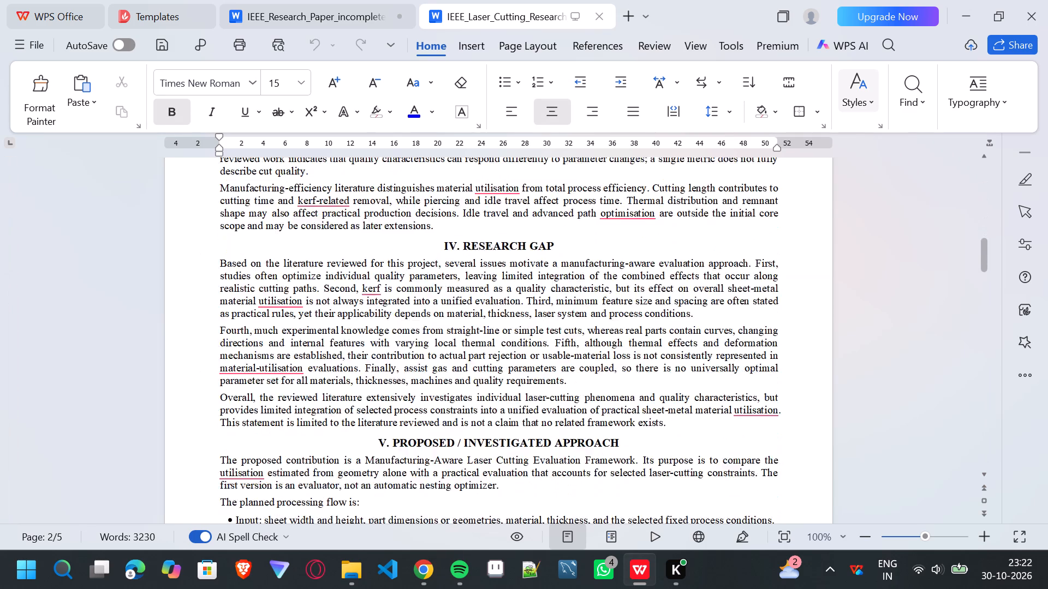
pyautogui.scroll(-14, 698, 406)
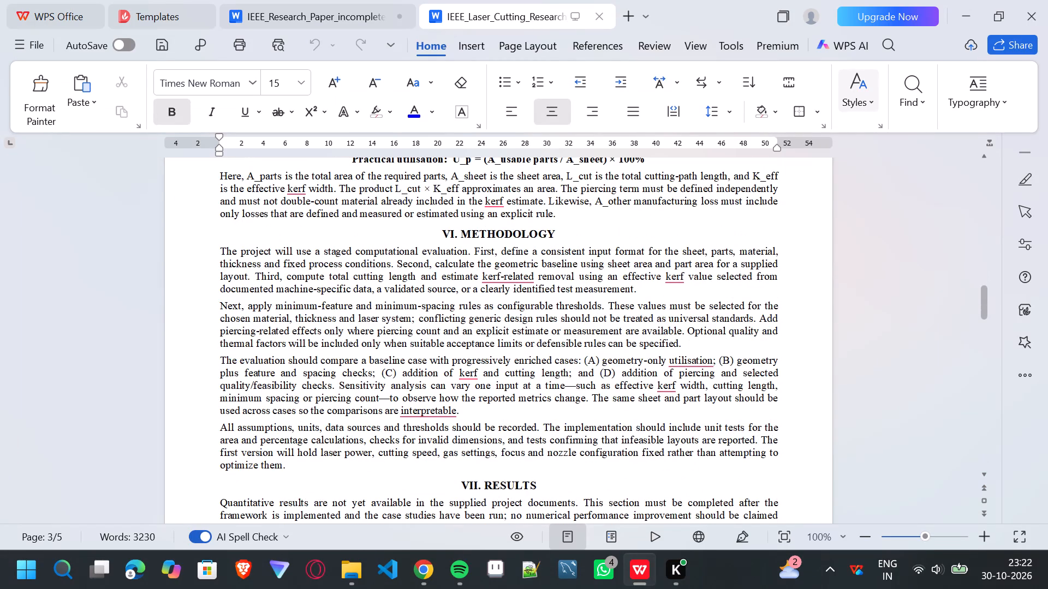
pyautogui.moveTo(217, 250); pyautogui.dragTo(288, 466)
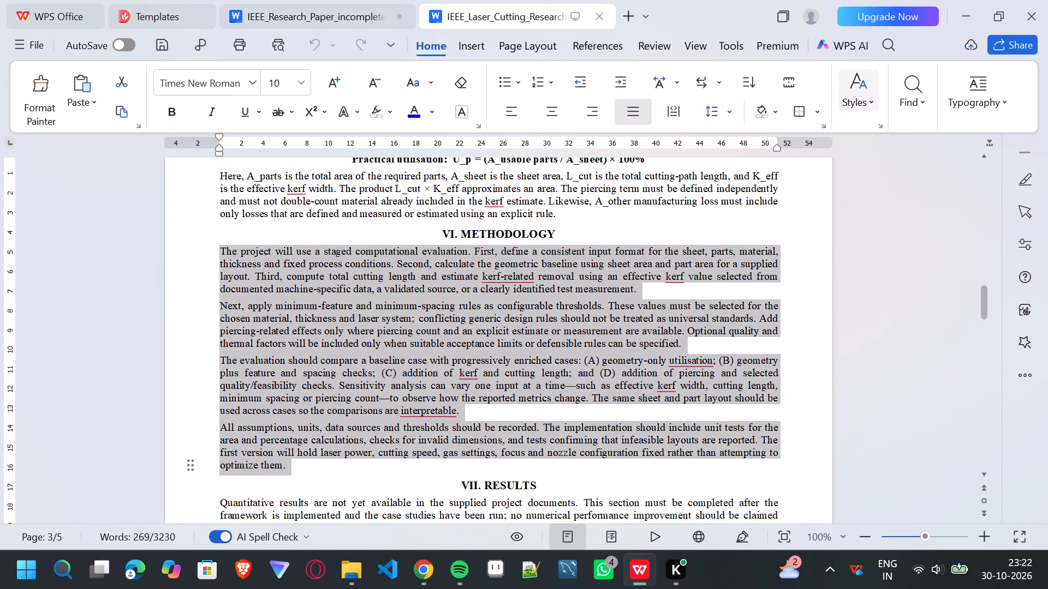
pyautogui.moveTo(288, 466); pyautogui.dragTo(289, 467)
pyautogui.hotkey('ctrl', 'c')
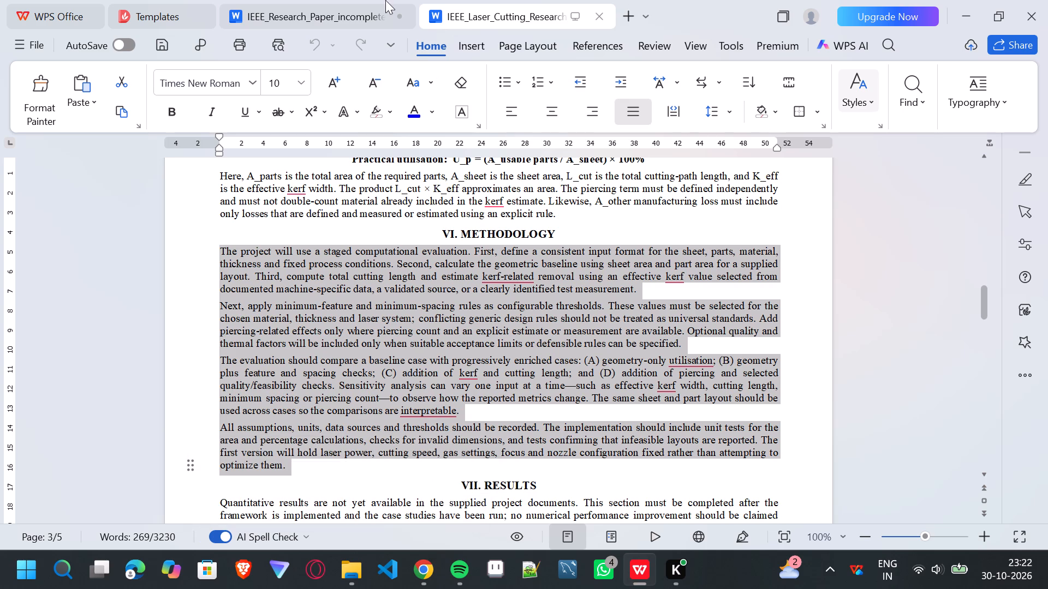
pyautogui.click(293, 0)
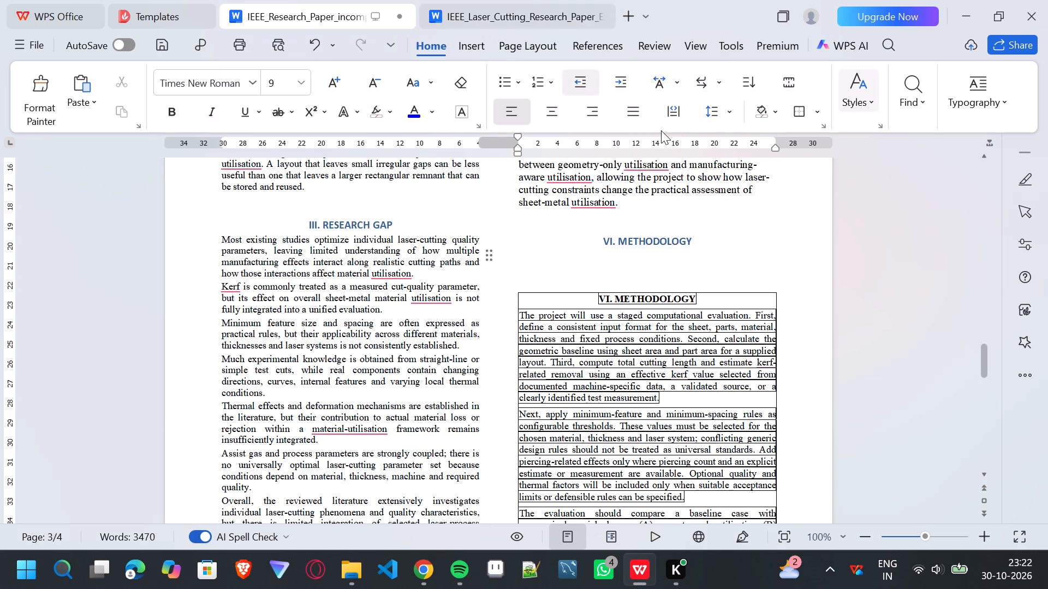
pyautogui.moveTo(519, 254); pyautogui.dragTo(558, 363)
pyautogui.scroll(-2, 558, 363)
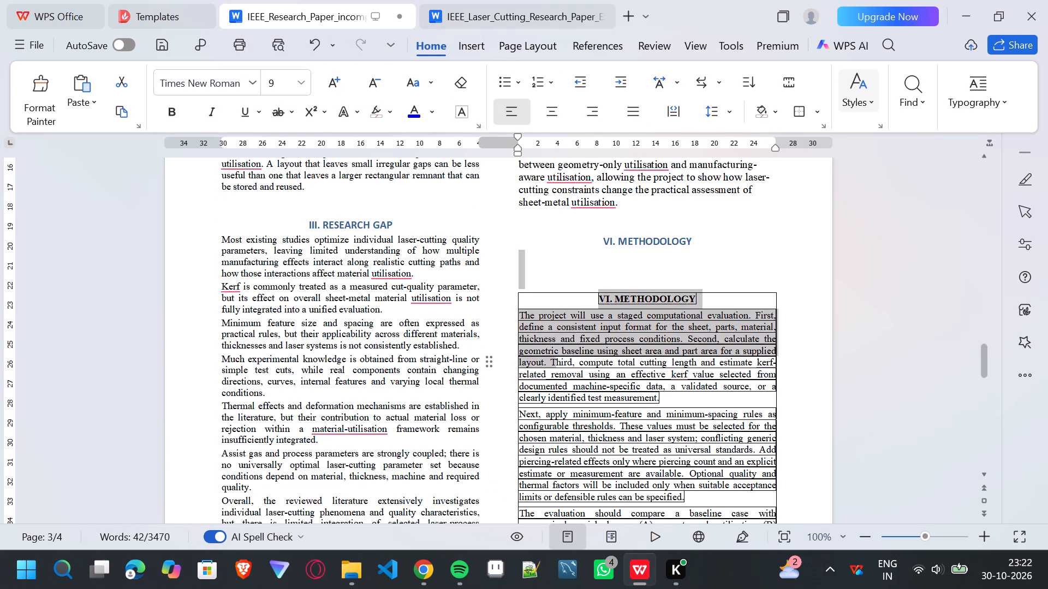
pyautogui.scroll(-10, 558, 363)
pyautogui.moveTo(558, 363); pyautogui.dragTo(323, 385)
pyautogui.hotkey('ctrl', 'v')
pyautogui.scroll(8, 461, 377)
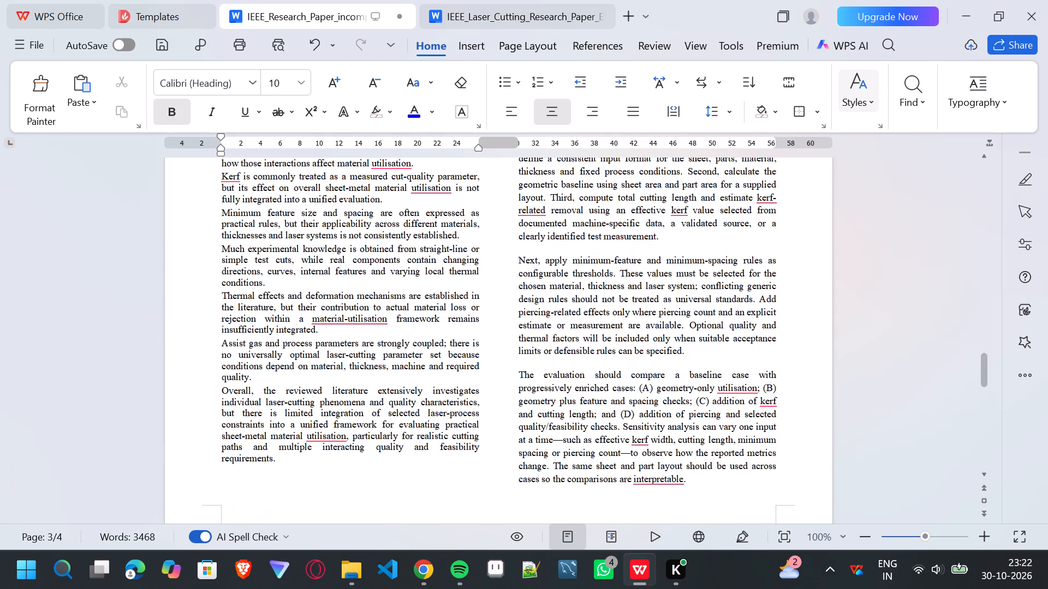
pyautogui.scroll(6, 461, 377)
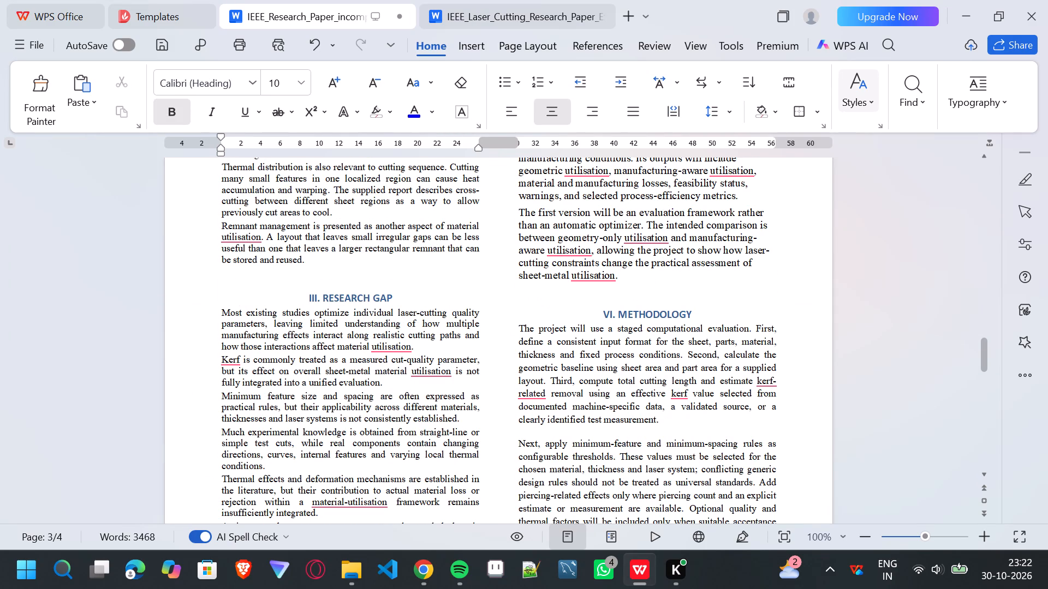
# Set the VI. METHODOLOGY heading and its four body paragraphs to Times New Roman, size 9.
pyautogui.click(453, 327)
pyautogui.click(606, 351)
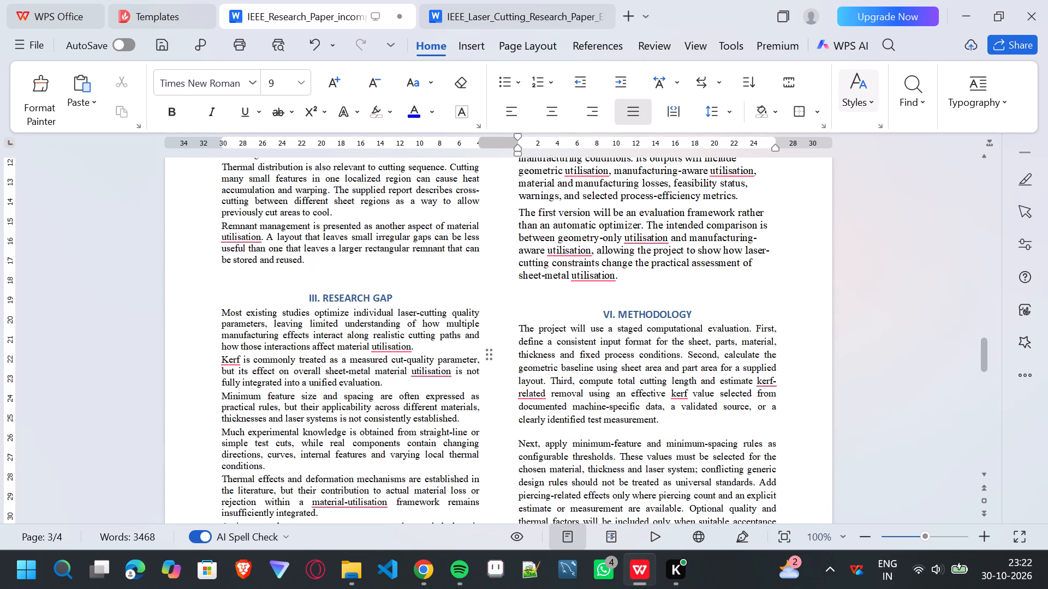
pyautogui.moveTo(603, 312); pyautogui.dragTo(510, 393)
pyautogui.scroll(-4, 610, 420)
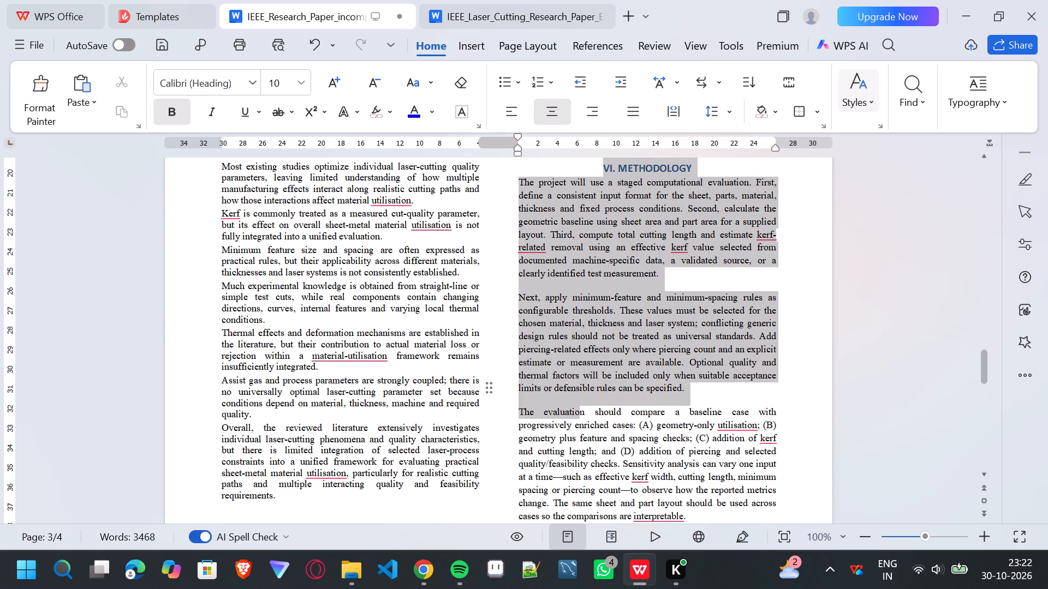
pyautogui.moveTo(510, 393); pyautogui.dragTo(249, 451)
pyautogui.scroll(-8, 470, 393)
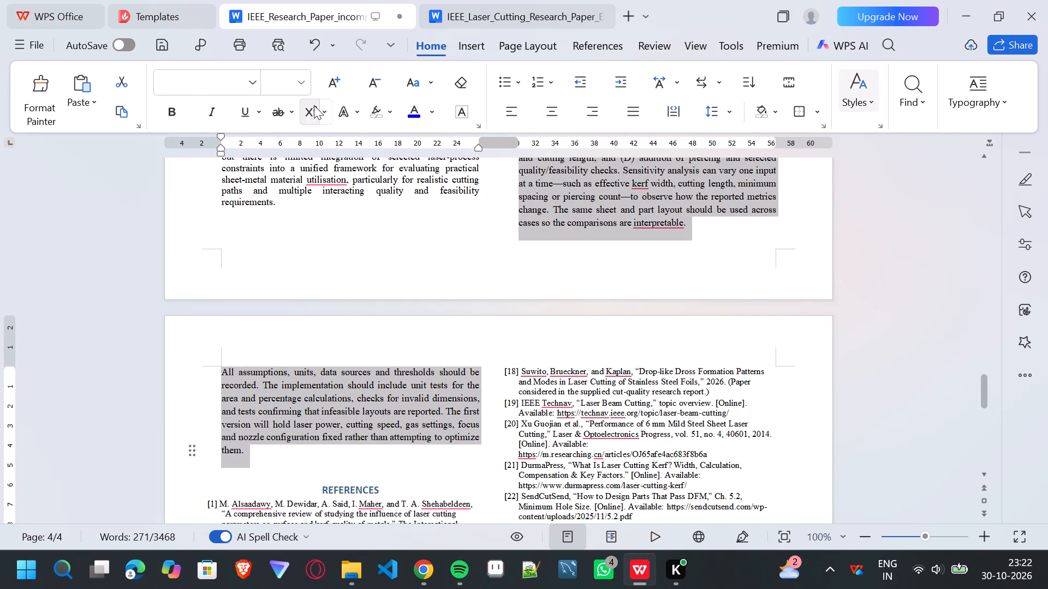
pyautogui.click(248, 83)
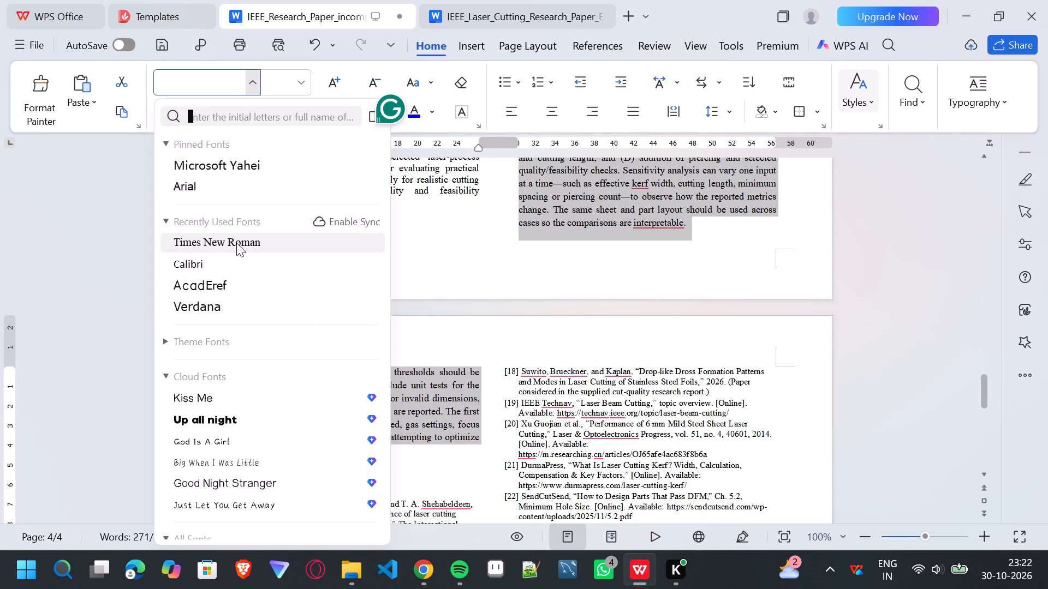
pyautogui.click(236, 243)
pyautogui.click(303, 78)
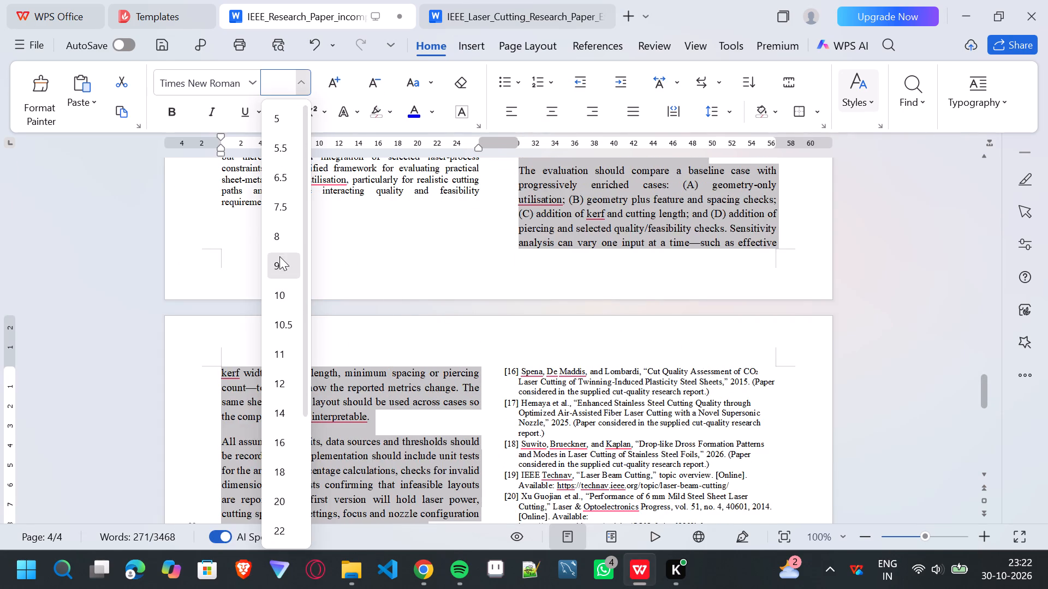
pyautogui.click(279, 257)
pyautogui.scroll(11, 585, 298)
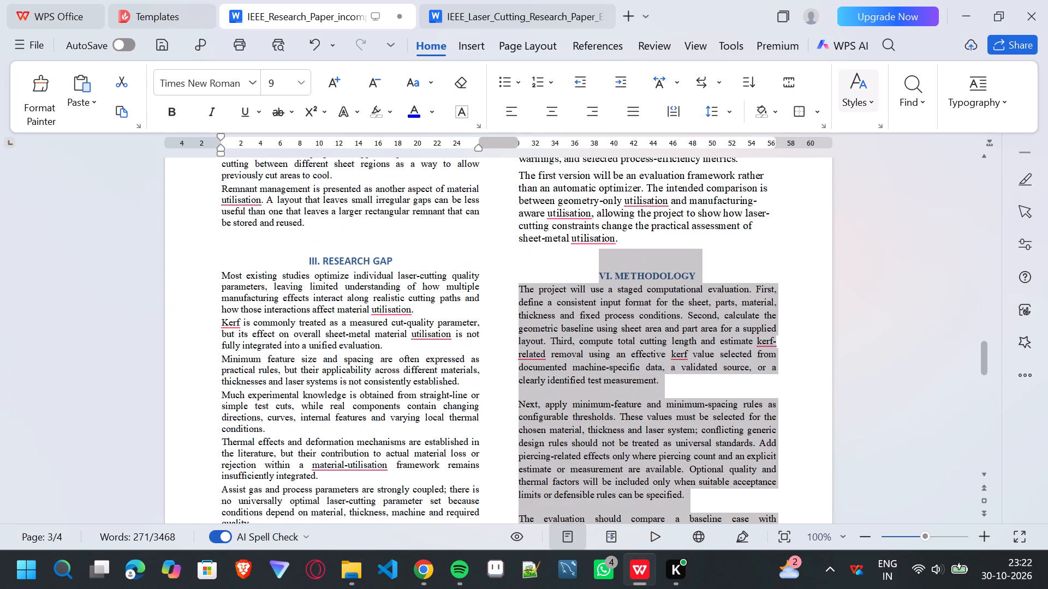
pyautogui.click(465, 297)
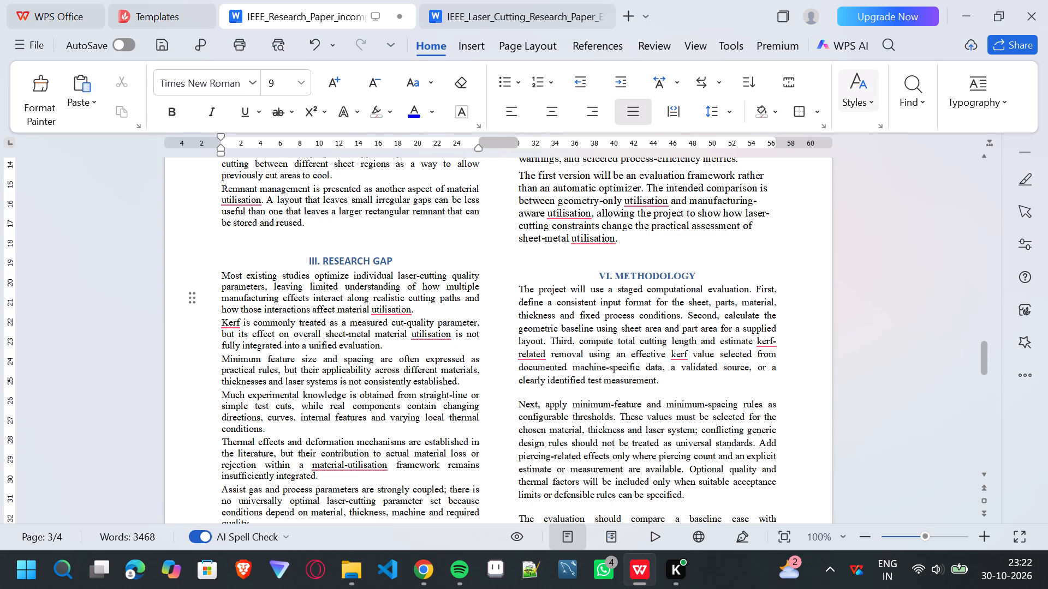
# Set only the VI. METHODOLOGY heading to Calibri, size 10, to match the III. RESEARCH GAP heading.
pyautogui.click(652, 275)
pyautogui.click(652, 275)
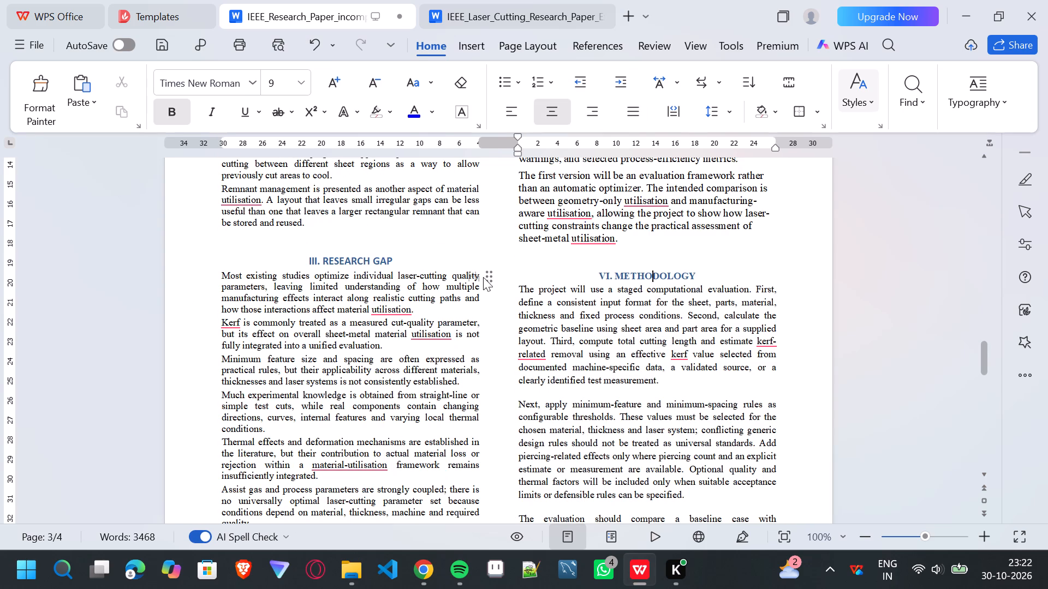
pyautogui.click(354, 260)
pyautogui.click(645, 275)
pyautogui.moveTo(598, 275); pyautogui.dragTo(749, 275)
pyautogui.click(257, 79)
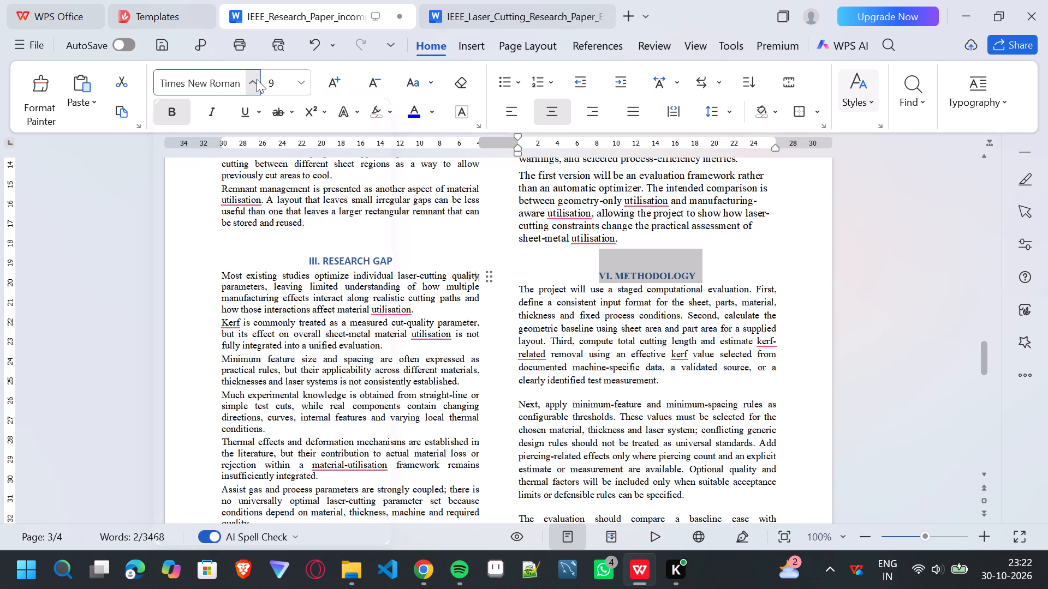
pyautogui.click(225, 258)
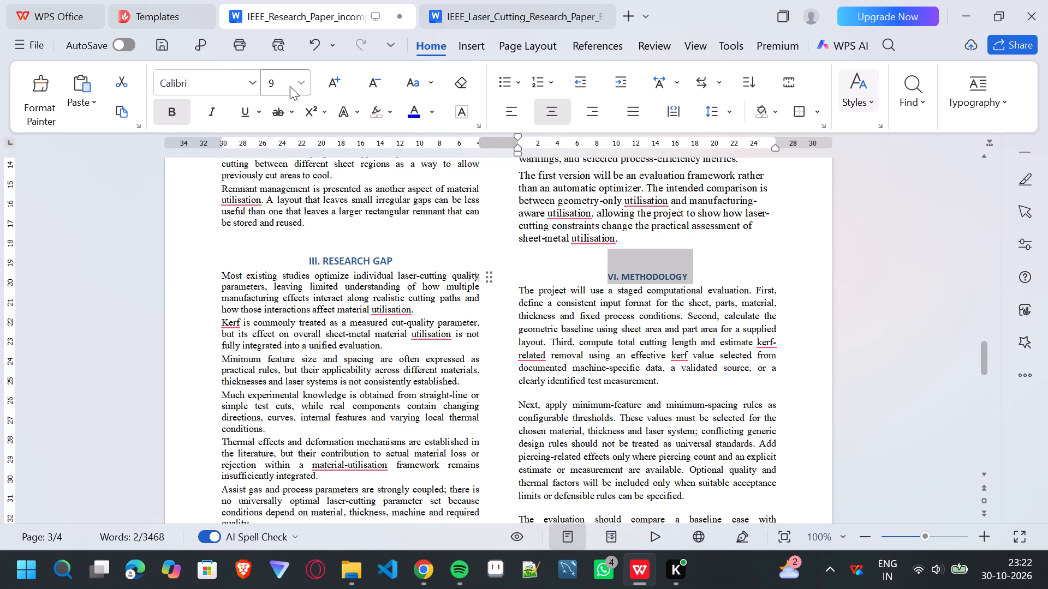
pyautogui.click(302, 79)
pyautogui.click(277, 294)
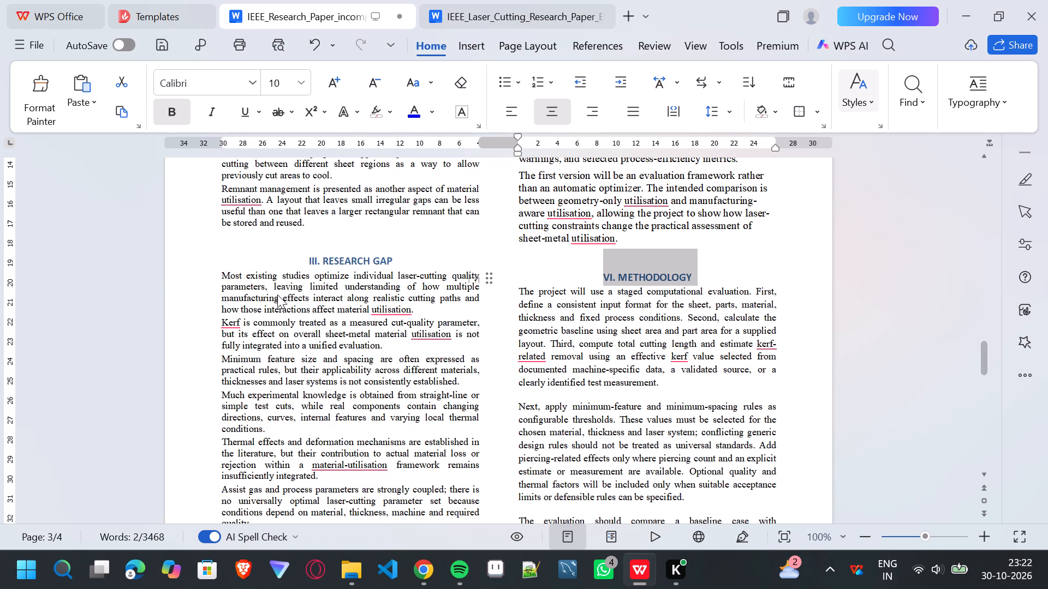
pyautogui.click(770, 269)
# Add two empty lines after the last Methodology paragraph, before the REFERENCES heading.
pyautogui.scroll(-14, 764, 284)
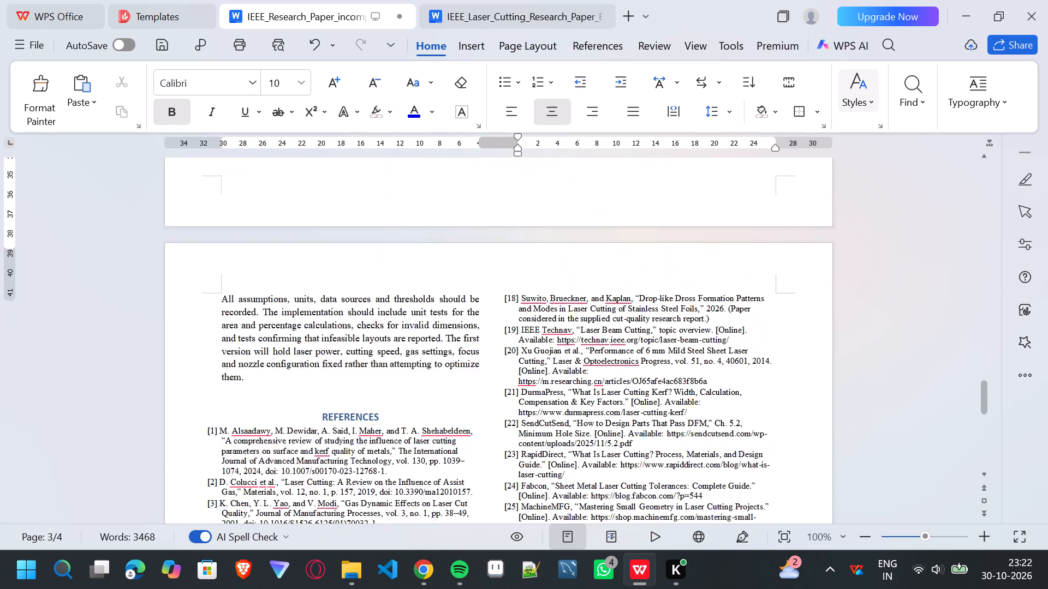
pyautogui.click(327, 338)
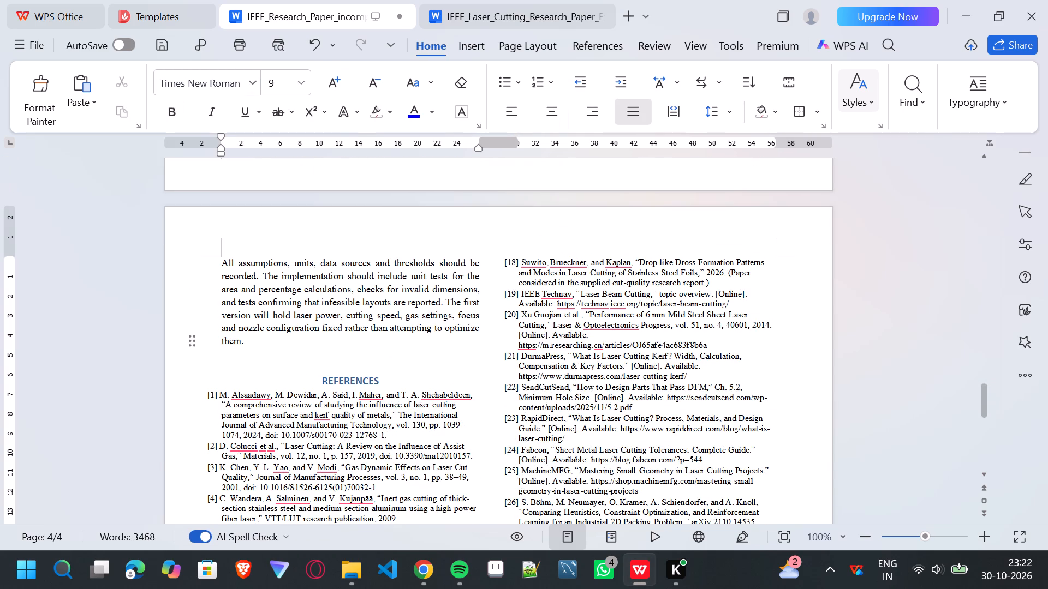
pyautogui.press('Return')
pyautogui.press('Return')
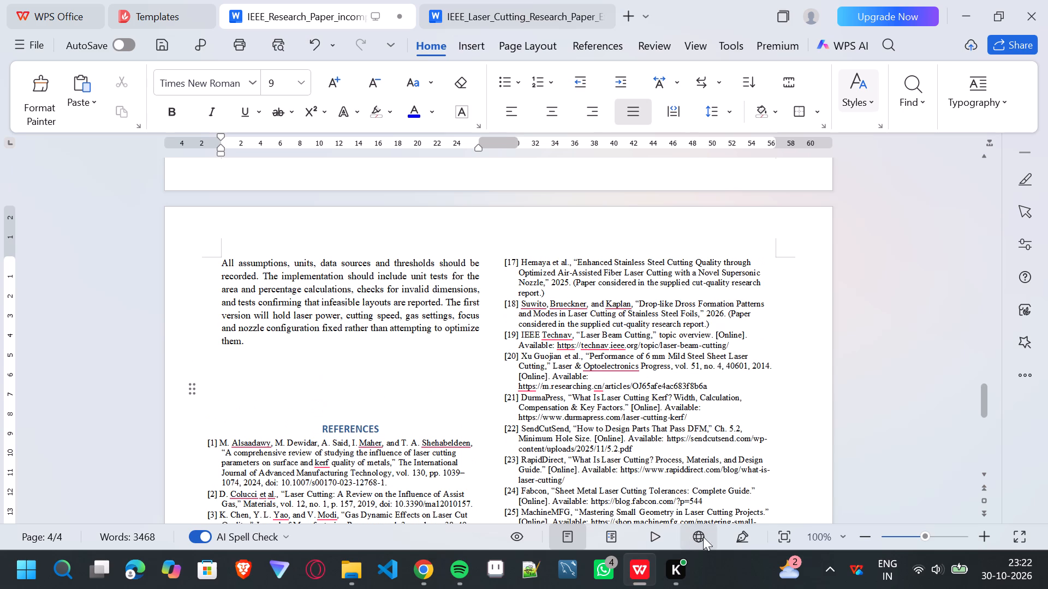
# Find the VII. RESULTS heading in the expanded draft, and duplicate the incomplete paper's REFERENCES heading below its last Methodology paragraph.
pyautogui.click(527, 0)
pyautogui.scroll(-7, 582, 358)
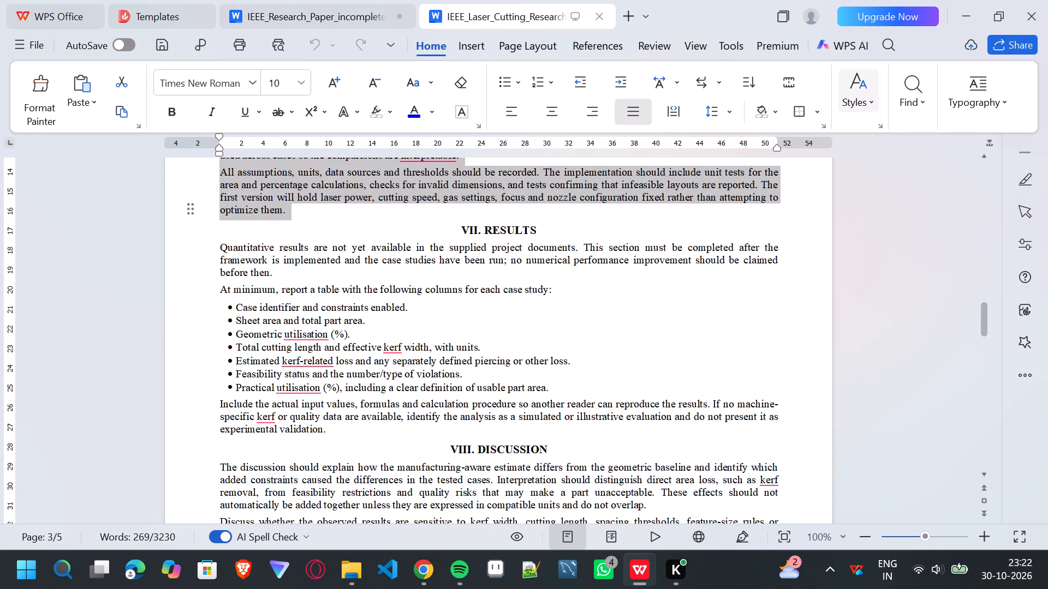
pyautogui.moveTo(463, 230); pyautogui.dragTo(532, 230)
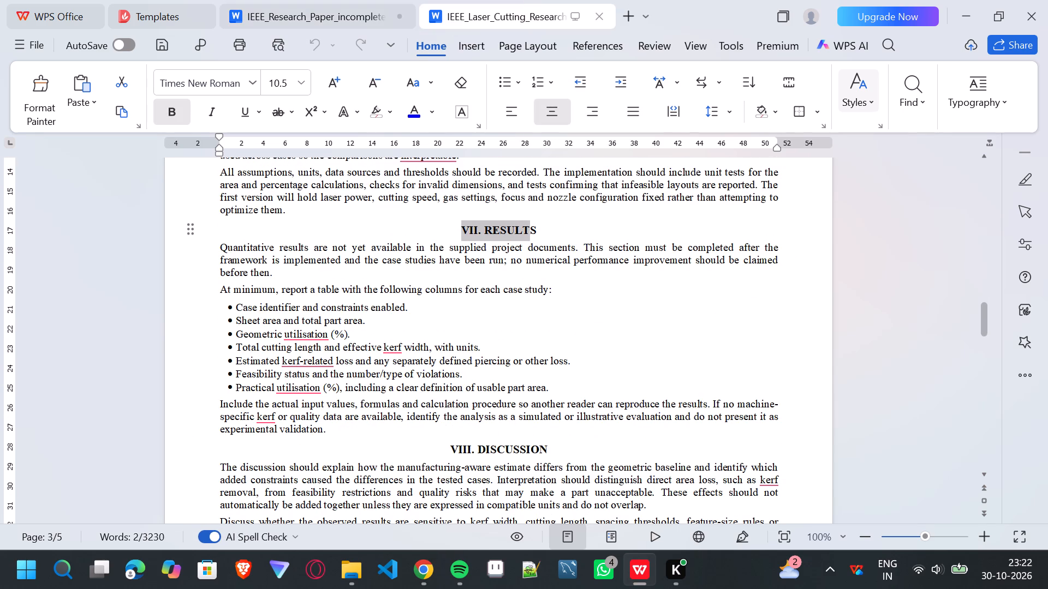
pyautogui.moveTo(532, 230); pyautogui.dragTo(538, 230)
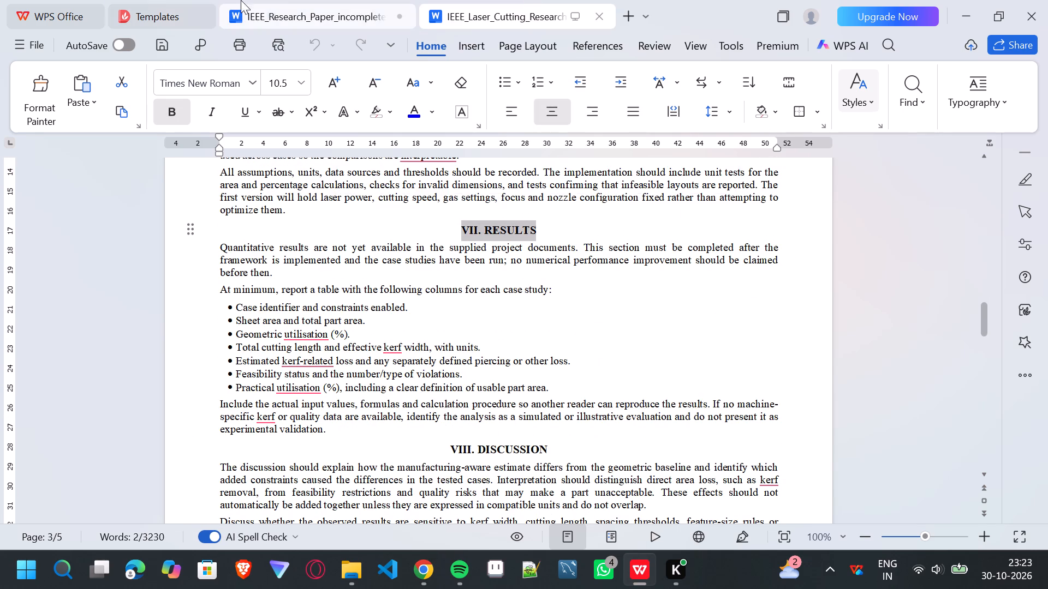
pyautogui.click(302, 0)
pyautogui.scroll(9, 577, 324)
pyautogui.scroll(-8, 593, 370)
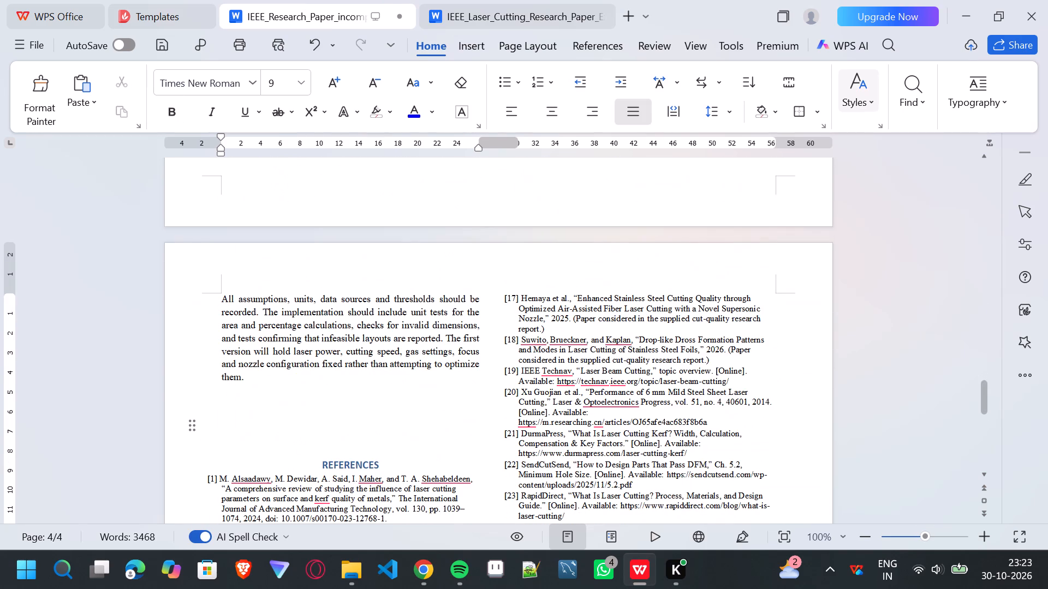
pyautogui.moveTo(321, 461); pyautogui.dragTo(407, 461)
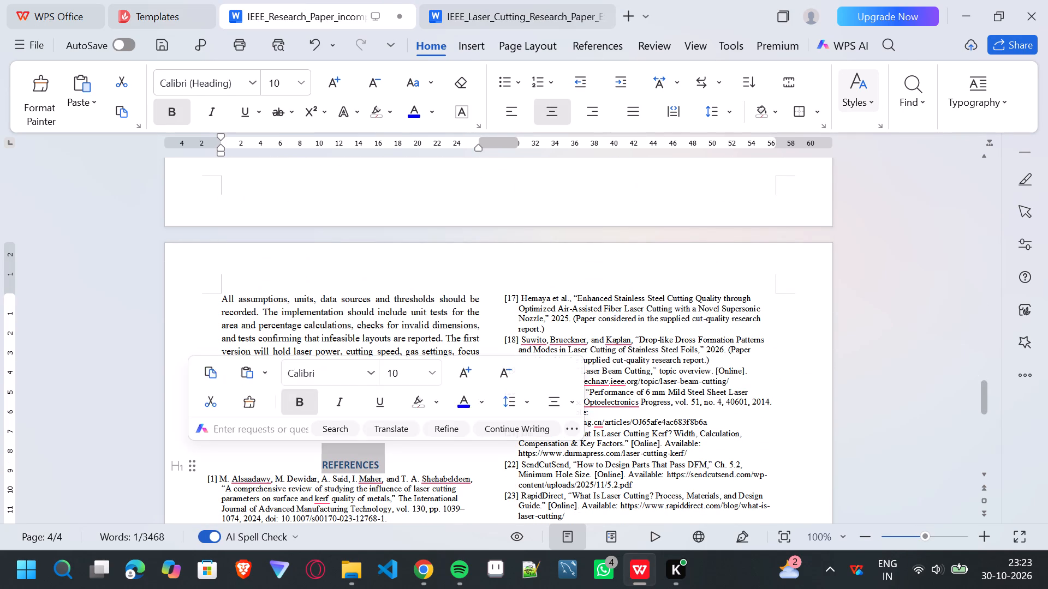
pyautogui.hotkey('ctrl', 'c')
pyautogui.click(264, 396)
pyautogui.hotkey('ctrl', 'v')
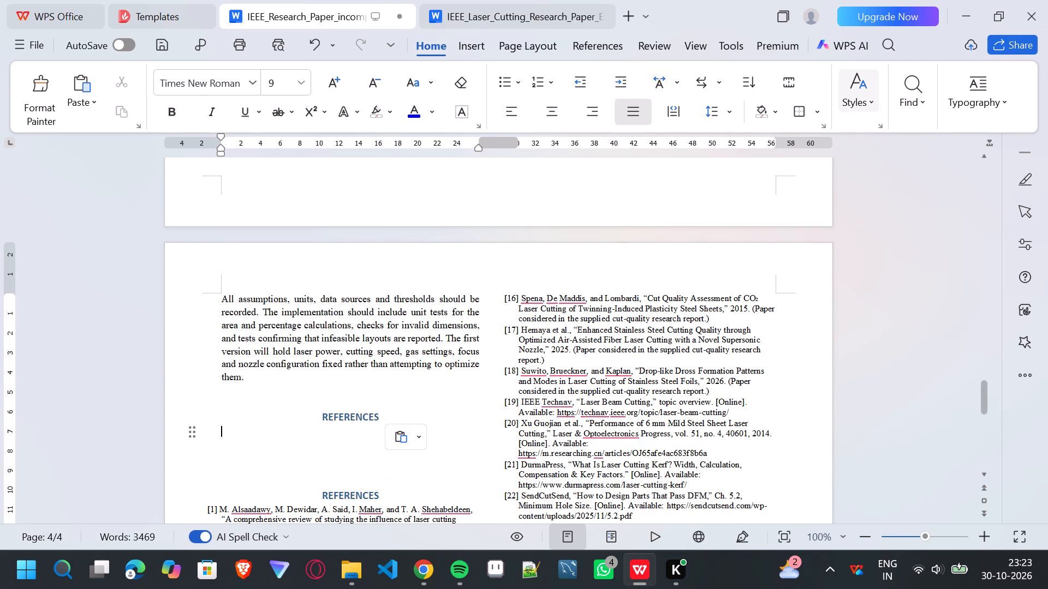
pyautogui.click(276, 384)
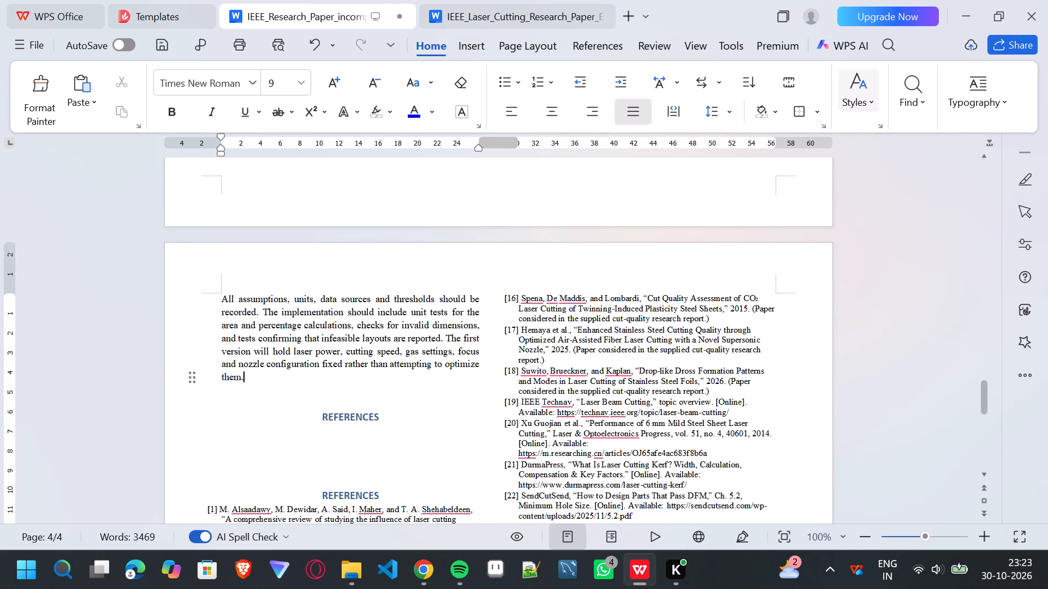
pyautogui.click(278, 408)
pyautogui.click(276, 394)
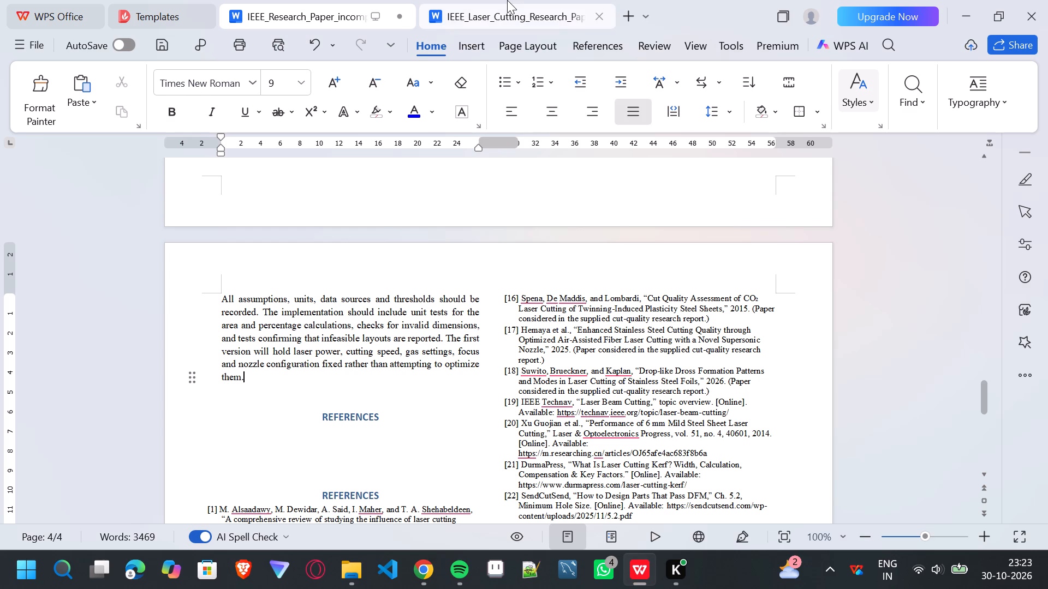
# Add the section number "VII. " in front of the duplicated REFERENCES heading below the Methodology section.
pyautogui.click(507, 0)
pyautogui.click(337, 0)
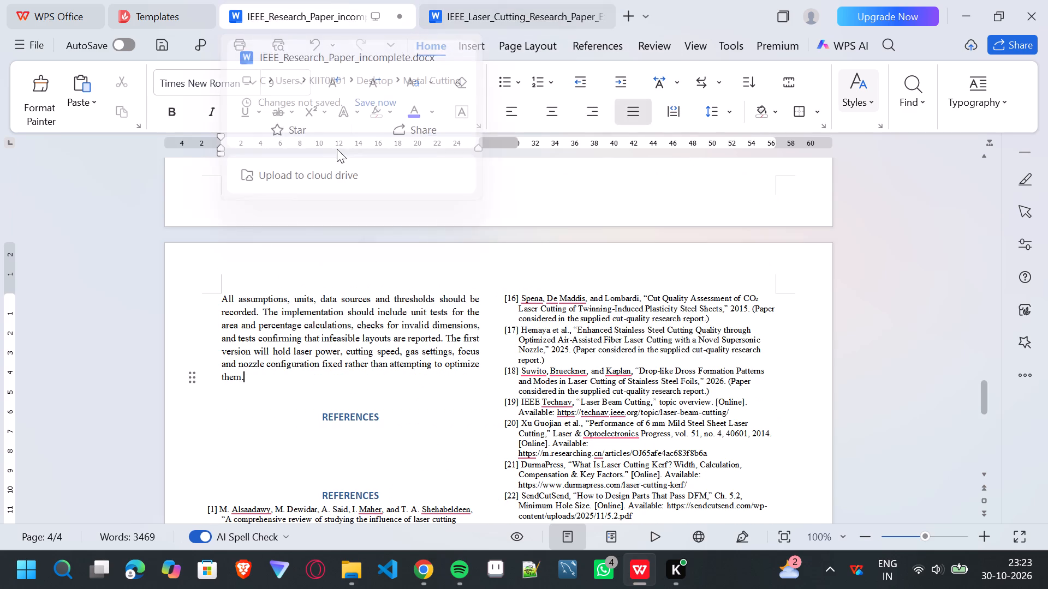
pyautogui.click(319, 417)
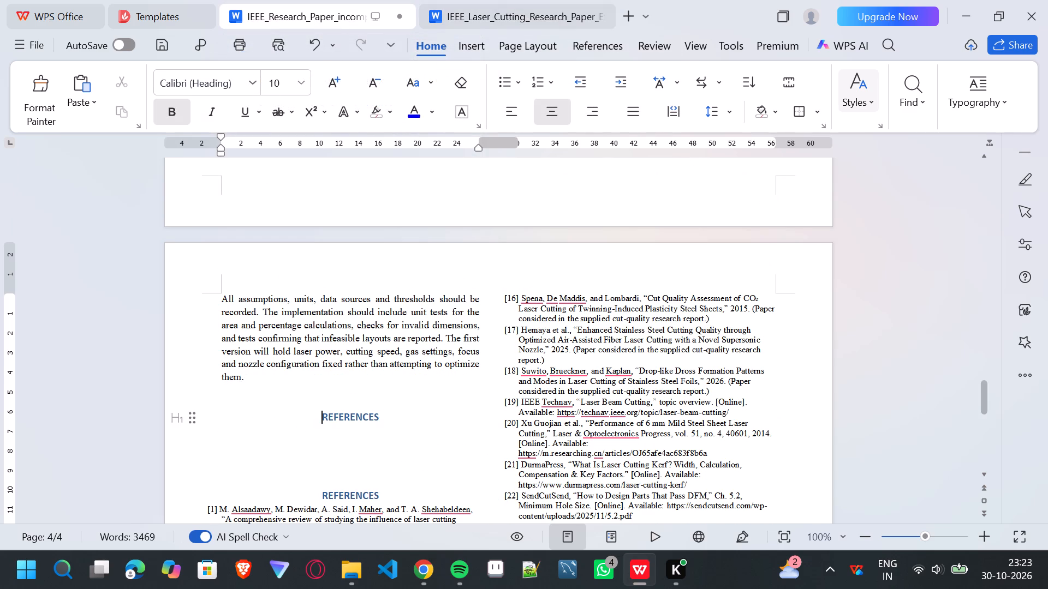
pyautogui.hotkey('shift', 'v')
pyautogui.write('II')
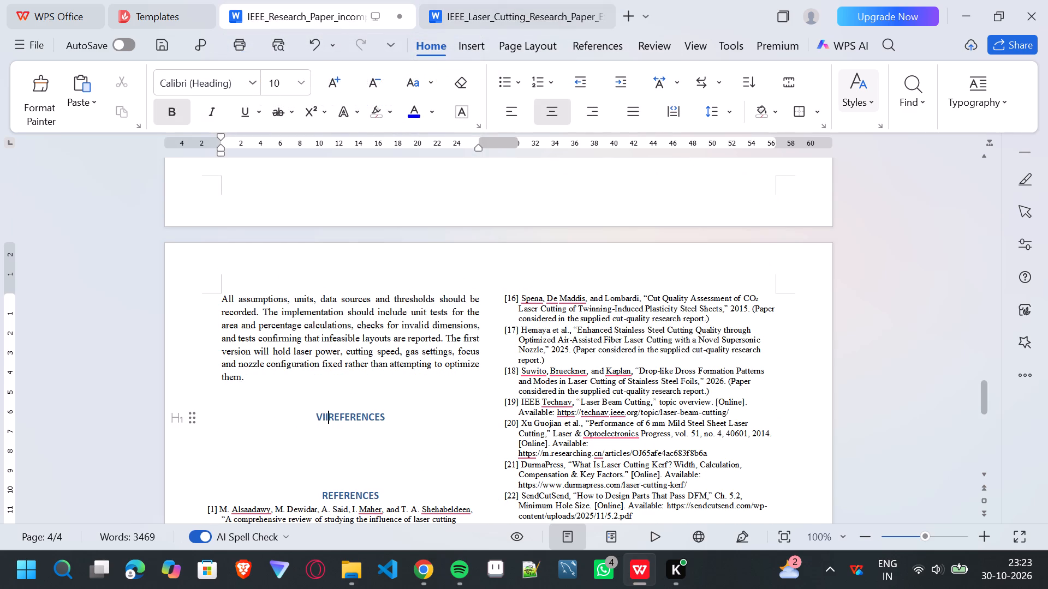
pyautogui.write('.')
pyautogui.press('space')
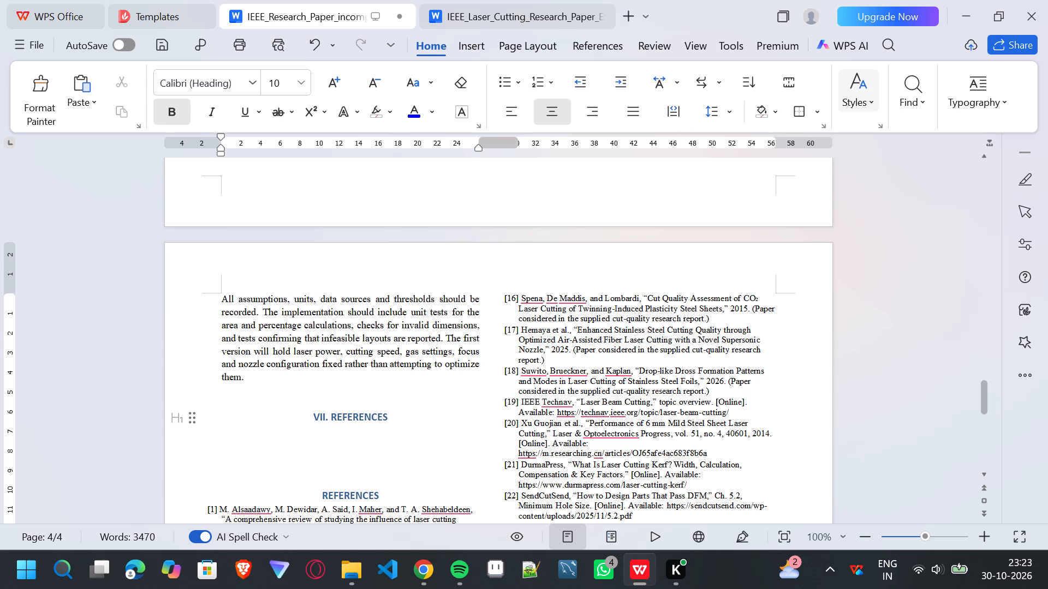
# Replace the word REFERENCES in the numbered heading so that it reads VII. RESULTS.
pyautogui.press('Right')
pyautogui.press('Right')
pyautogui.write('SELTS')
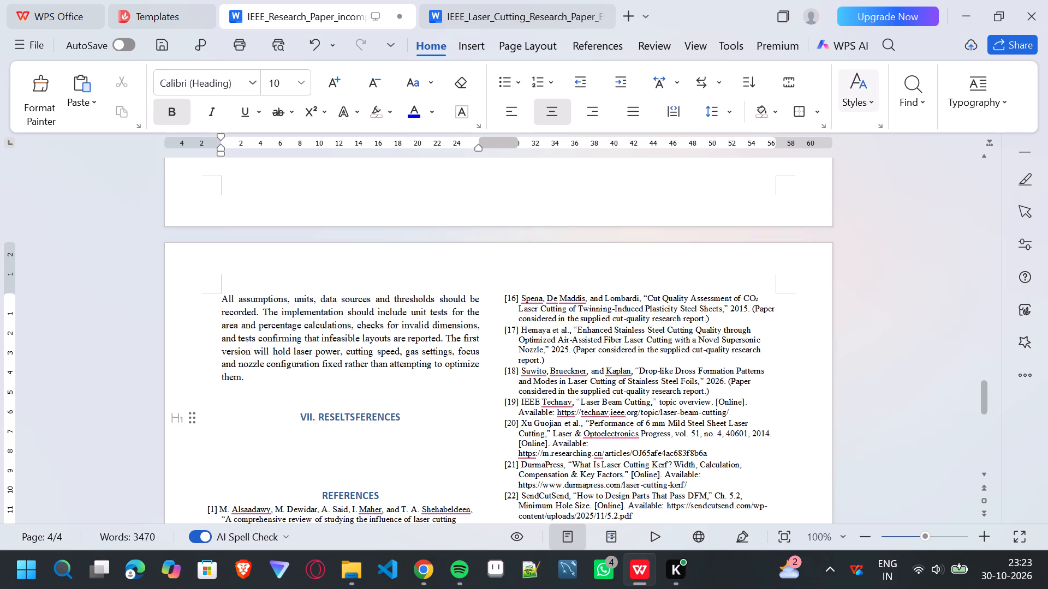
pyautogui.press('Delete')
pyautogui.press('Delete')
pyautogui.press('Delete')
pyautogui.press('Delete')
pyautogui.press('Delete')
pyautogui.press('Delete')
pyautogui.press('Delete')
pyautogui.press('Delete')
pyautogui.press('Delete')
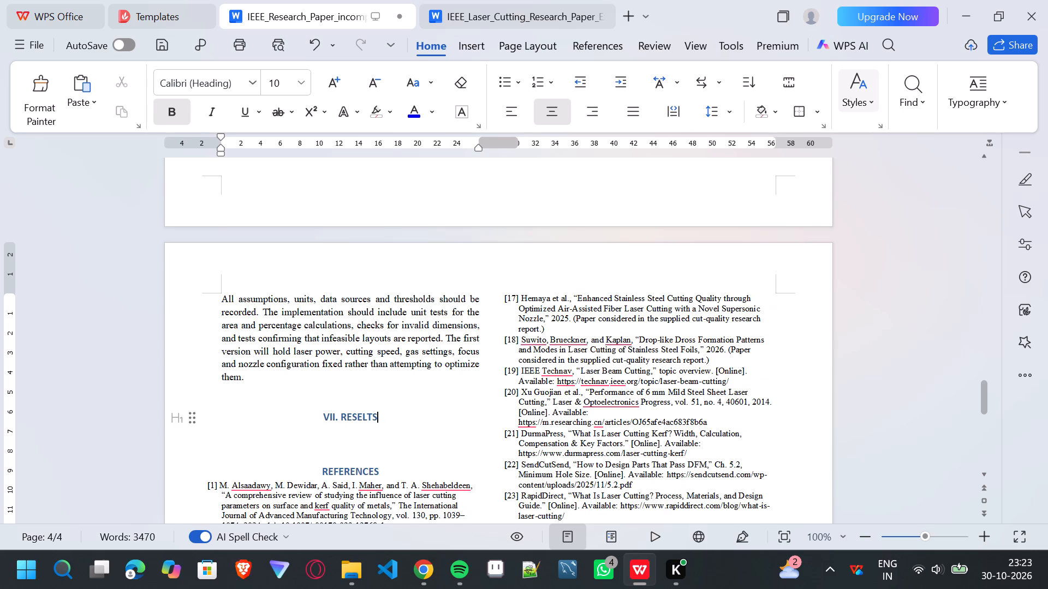
pyautogui.press('BackSpace')
pyautogui.press('BackSpace')
pyautogui.press('BackSpace')
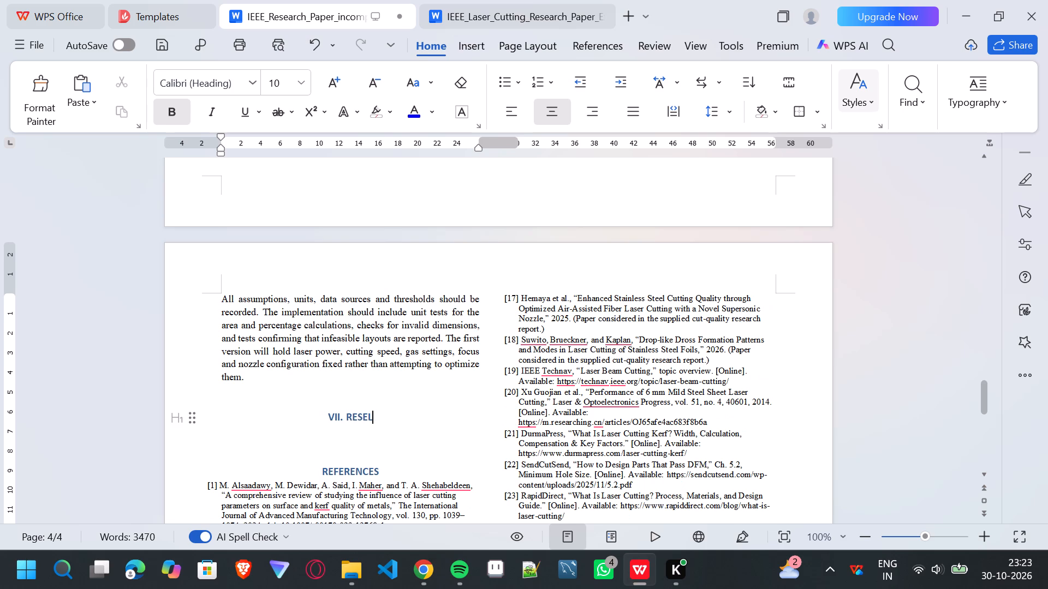
pyautogui.press('BackSpace')
pyautogui.write('ULTS')
# Add an empty body line directly below the VII. RESULTS heading in the incomplete paper.
pyautogui.scroll(17, 392, 422)
pyautogui.scroll(-10, 393, 422)
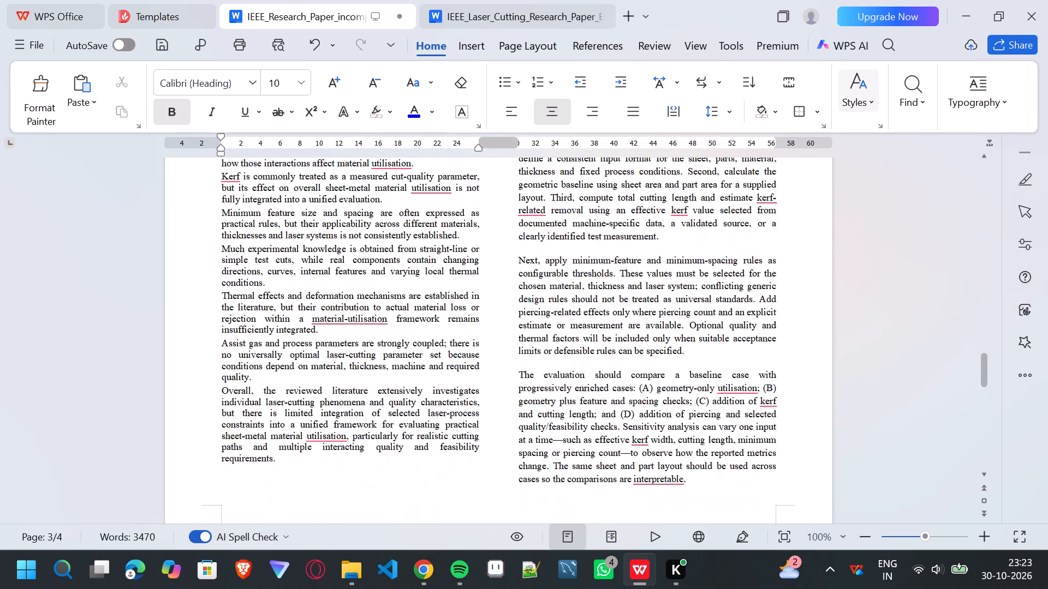
pyautogui.scroll(-8, 393, 422)
pyautogui.scroll(10, 393, 422)
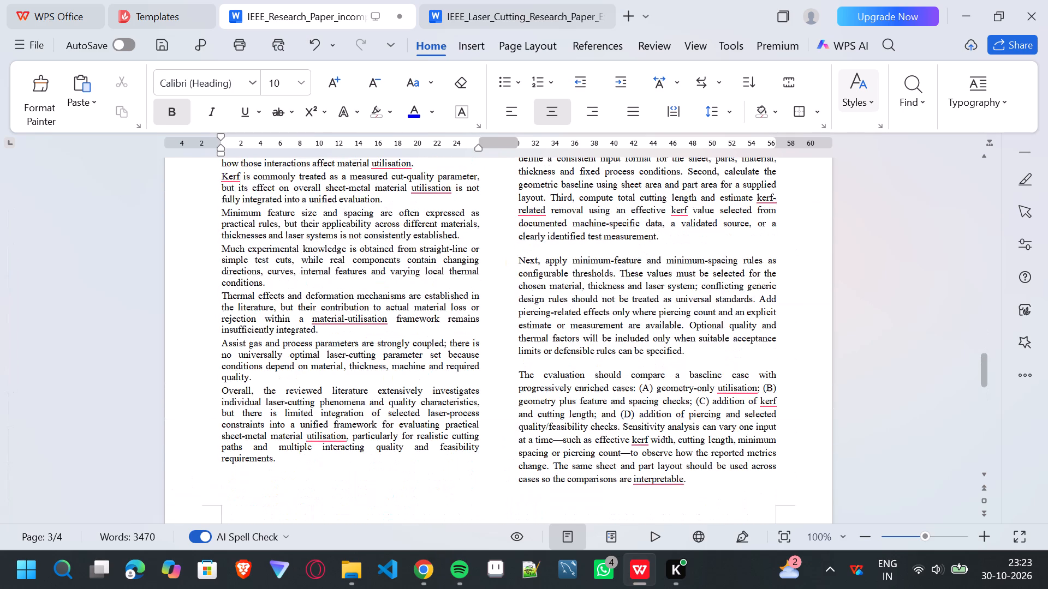
pyautogui.scroll(5, 395, 420)
pyautogui.scroll(-20, 395, 420)
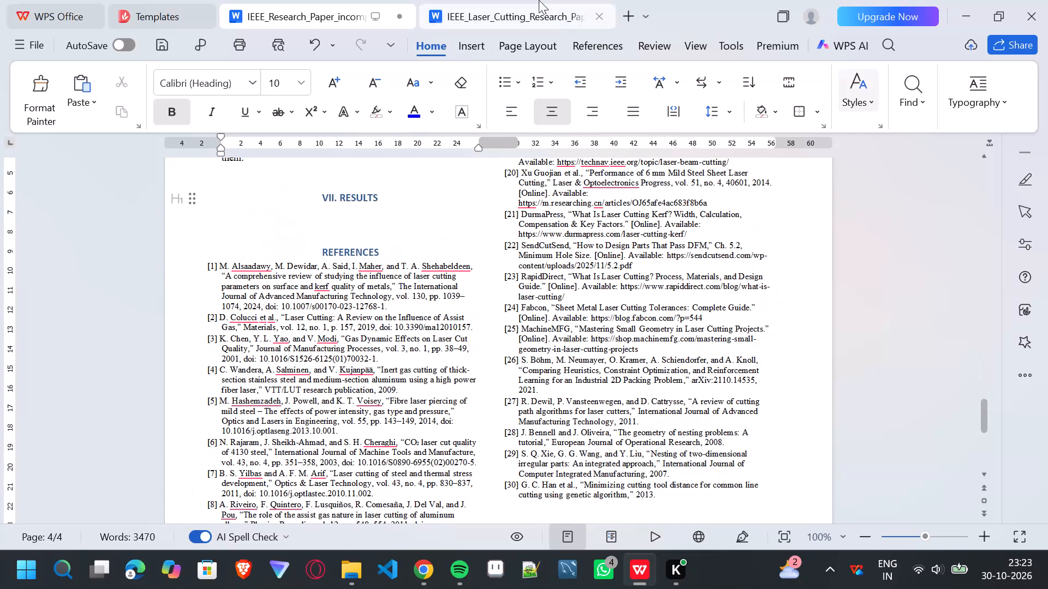
pyautogui.press('Return')
# Examine the opening text of VII. RESULTS and the VI. METHODOLOGY paragraphs in the expanded draft.
pyautogui.click(496, 0)
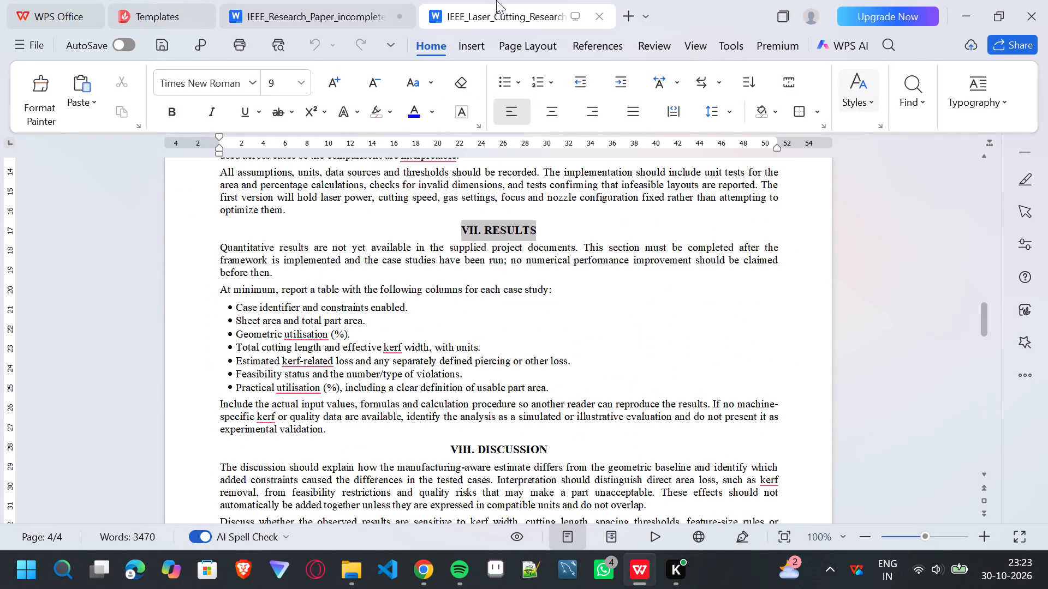
pyautogui.moveTo(221, 248); pyautogui.dragTo(237, 279)
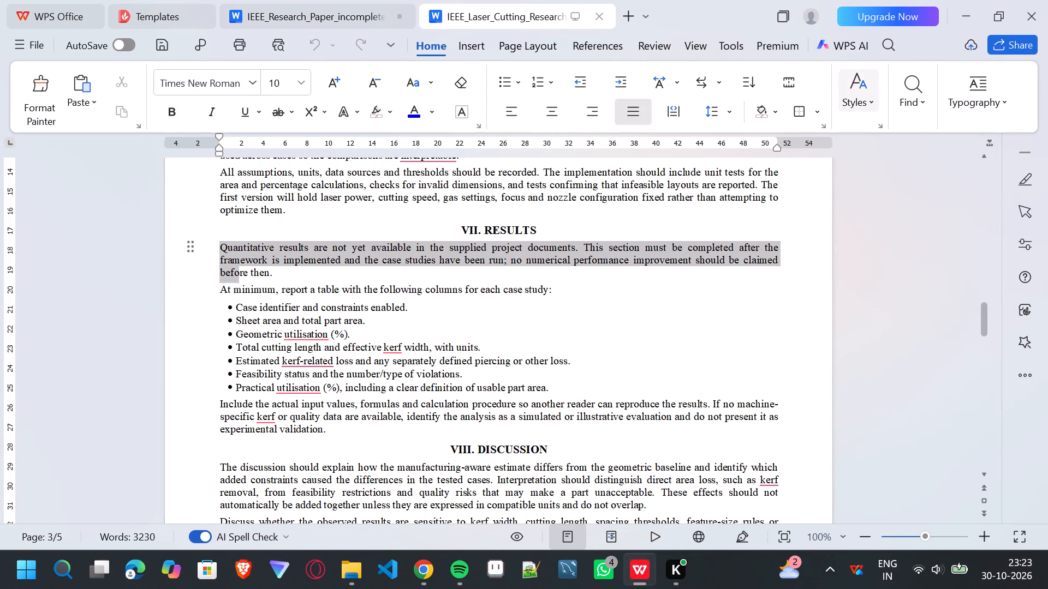
pyautogui.moveTo(237, 279); pyautogui.dragTo(313, 293)
pyautogui.click(606, 277)
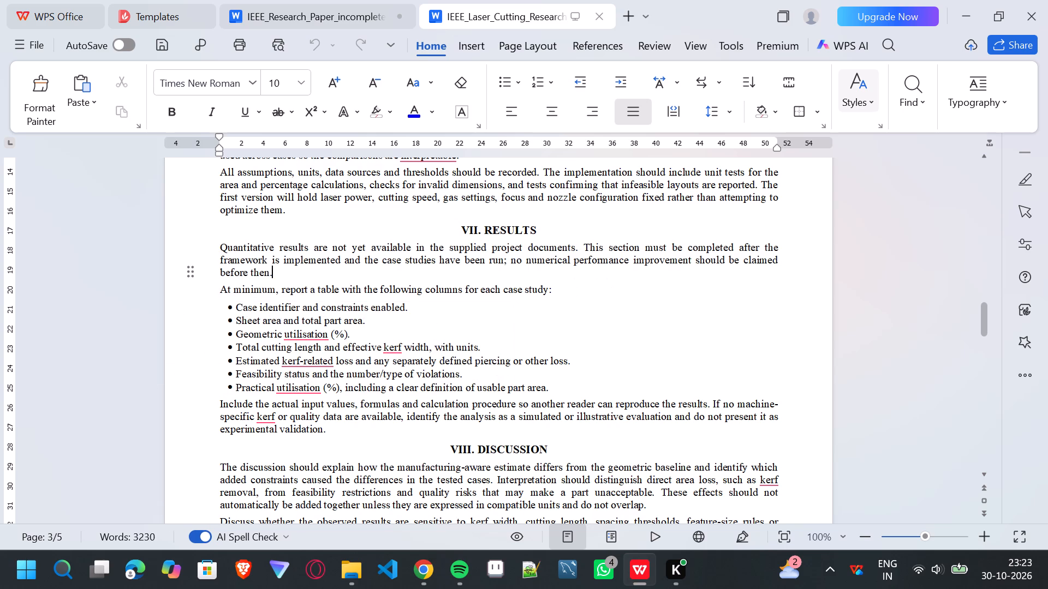
pyautogui.scroll(9, 533, 384)
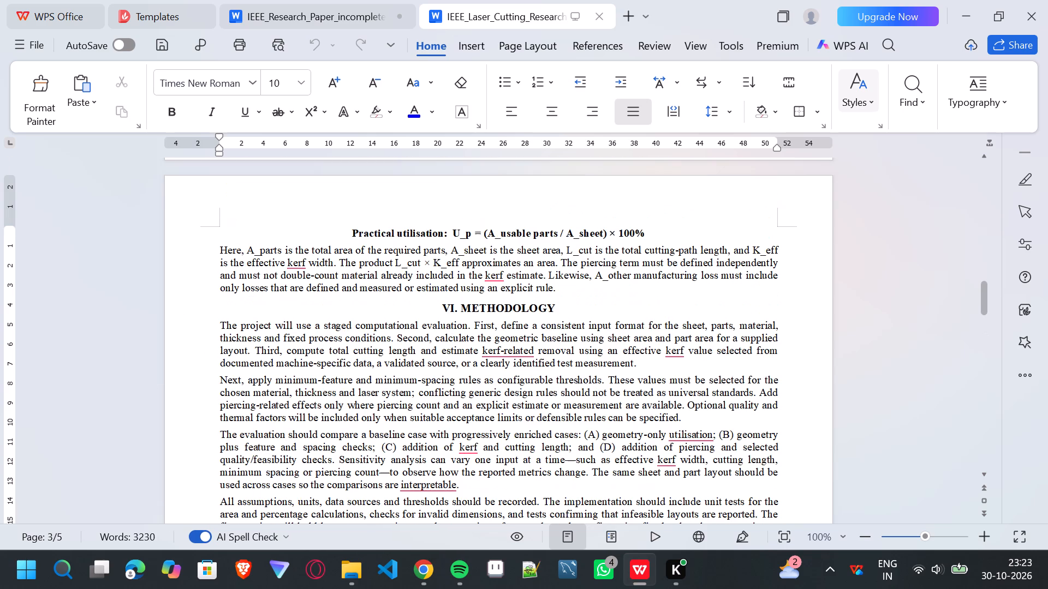
pyautogui.moveTo(279, 325); pyautogui.dragTo(468, 326)
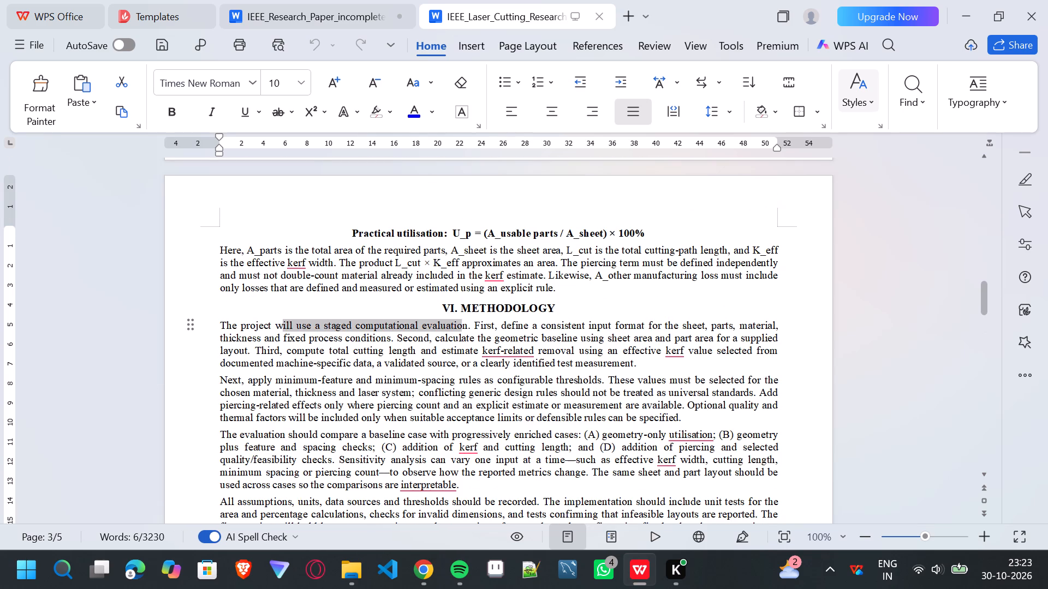
pyautogui.moveTo(468, 326); pyautogui.dragTo(521, 326)
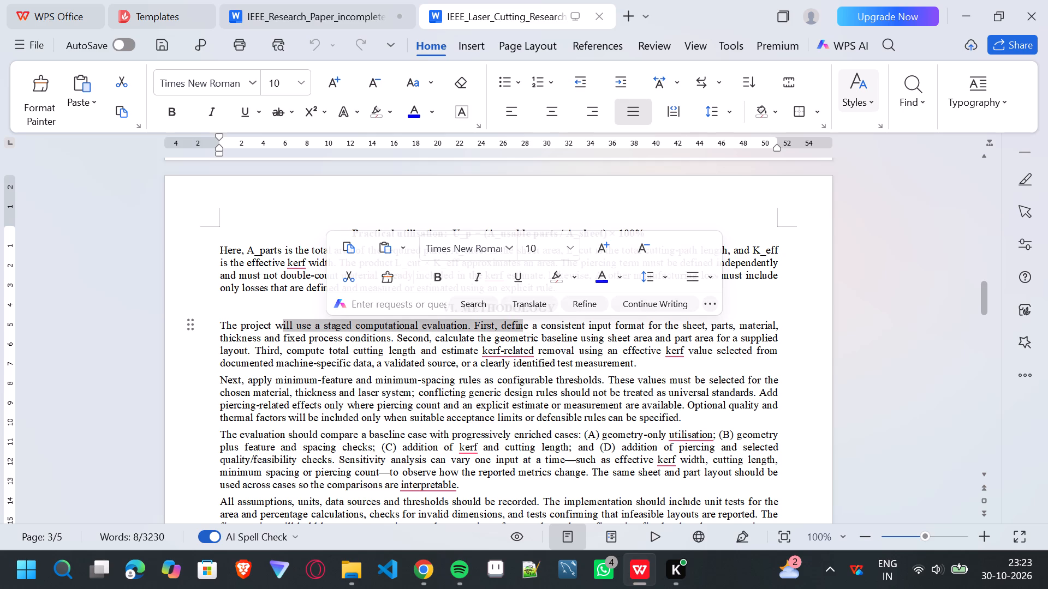
pyautogui.click(589, 331)
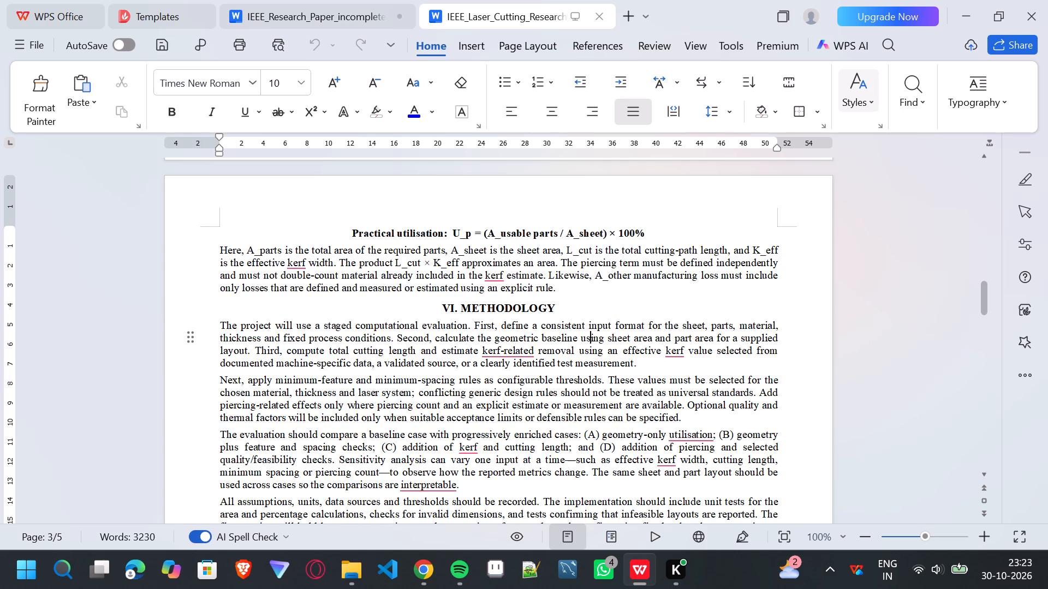
pyautogui.moveTo(292, 320); pyautogui.dragTo(617, 324)
pyautogui.click(359, 378)
pyautogui.scroll(1, 392, 389)
# Review the VI. METHODOLOGY paragraphs in the incomplete paper, through to the new VII. RESULTS heading.
pyautogui.click(249, 0)
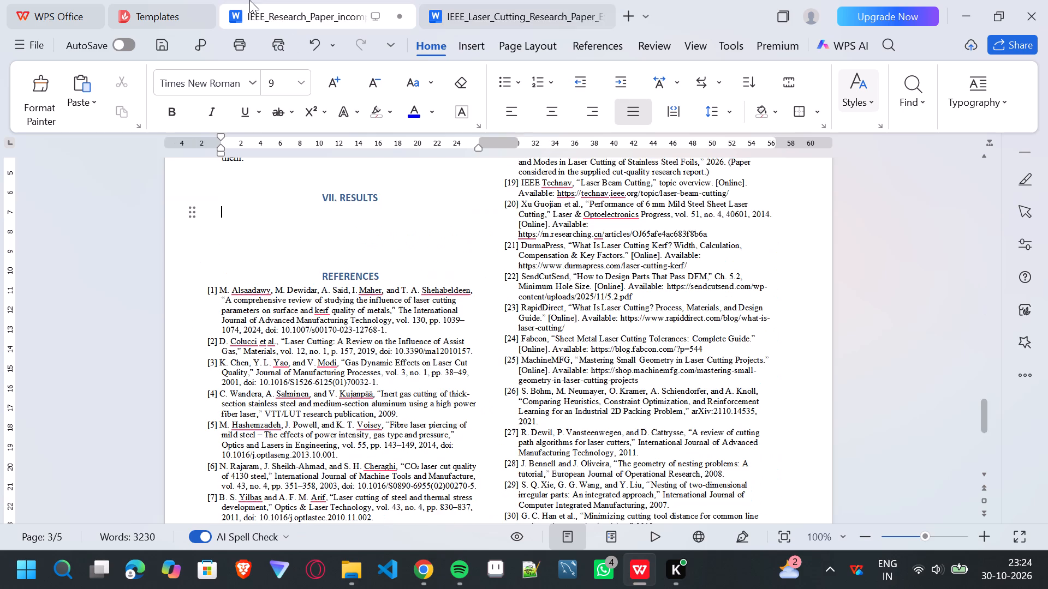
pyautogui.scroll(19, 661, 412)
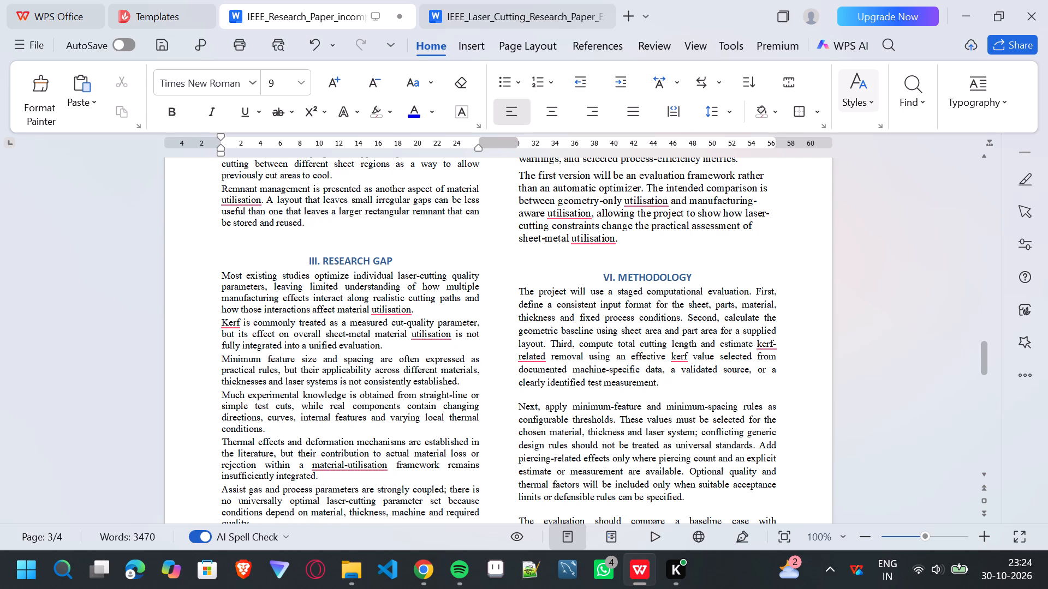
pyautogui.scroll(-3, 634, 308)
pyautogui.moveTo(549, 299); pyautogui.dragTo(574, 308)
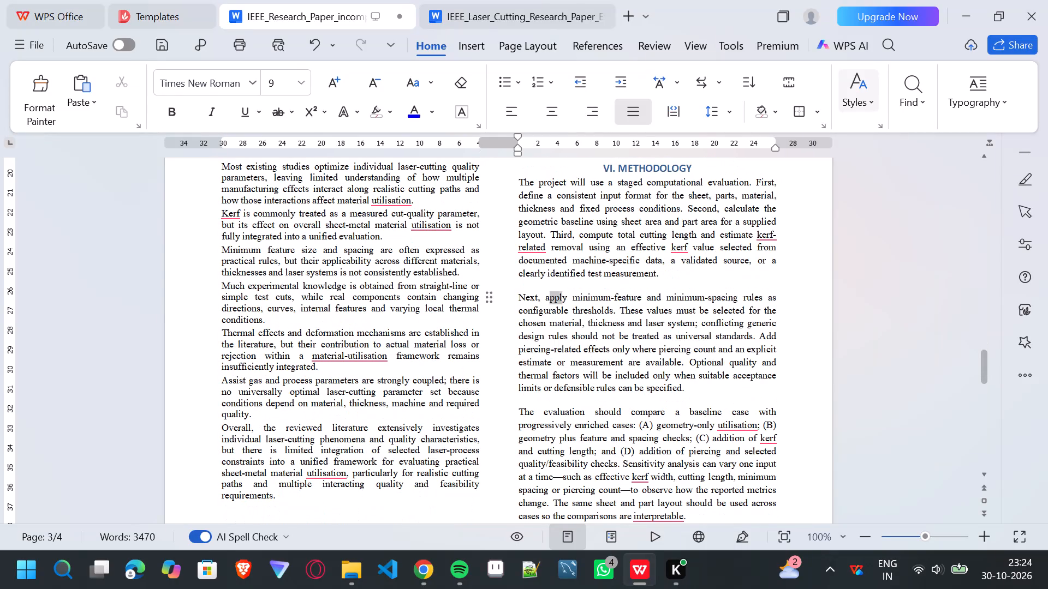
pyautogui.moveTo(574, 308); pyautogui.dragTo(675, 362)
pyautogui.rightClick(675, 362)
pyautogui.click(605, 352)
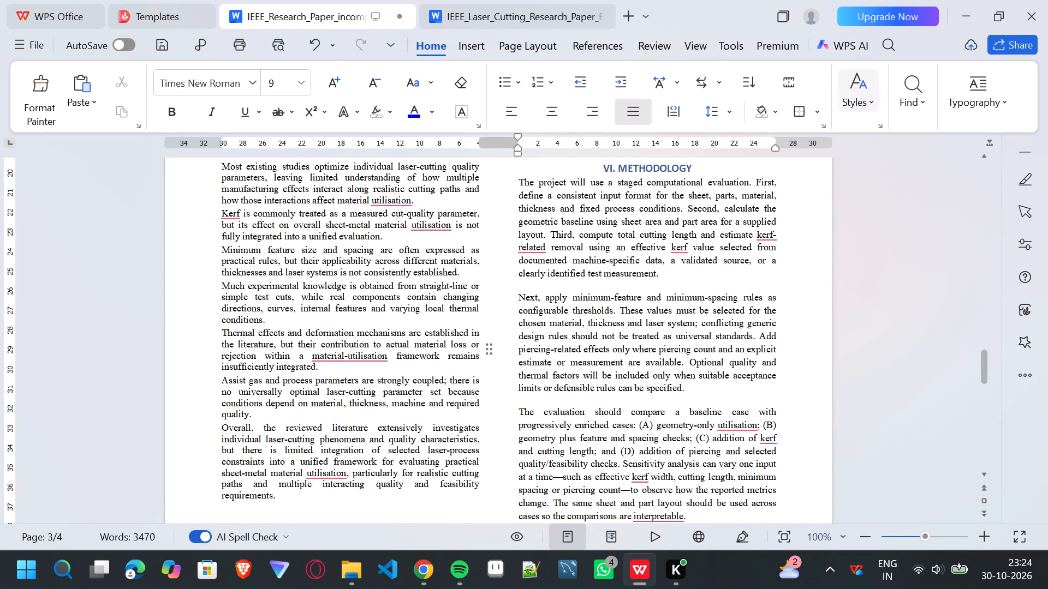
pyautogui.scroll(-13, 662, 357)
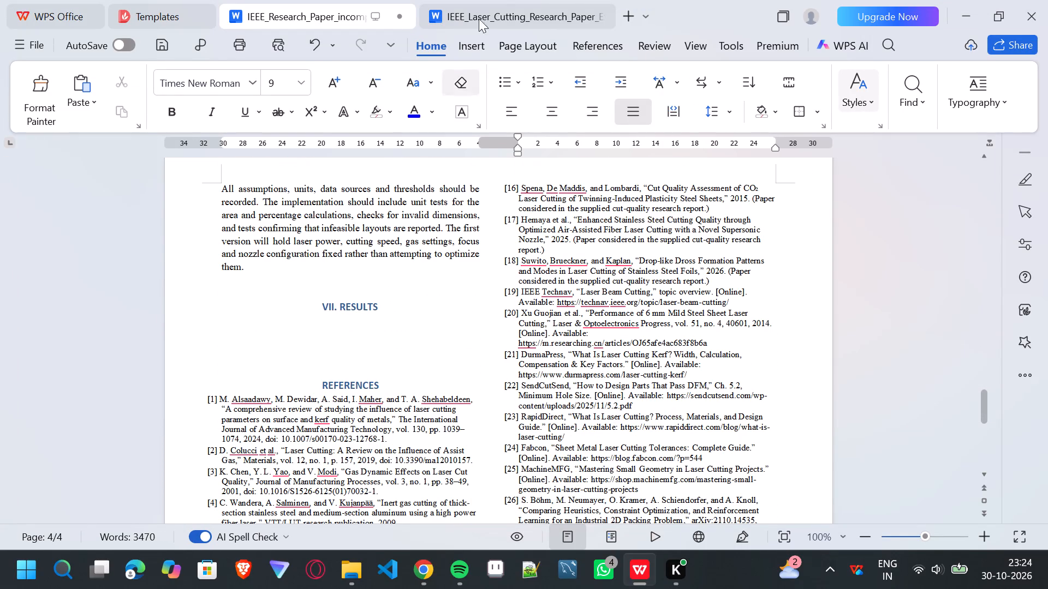
# Read through the VII. RESULTS section and the Discussion and Limitations sections after it in the expanded draft.
pyautogui.click(507, 0)
pyautogui.scroll(-7, 383, 382)
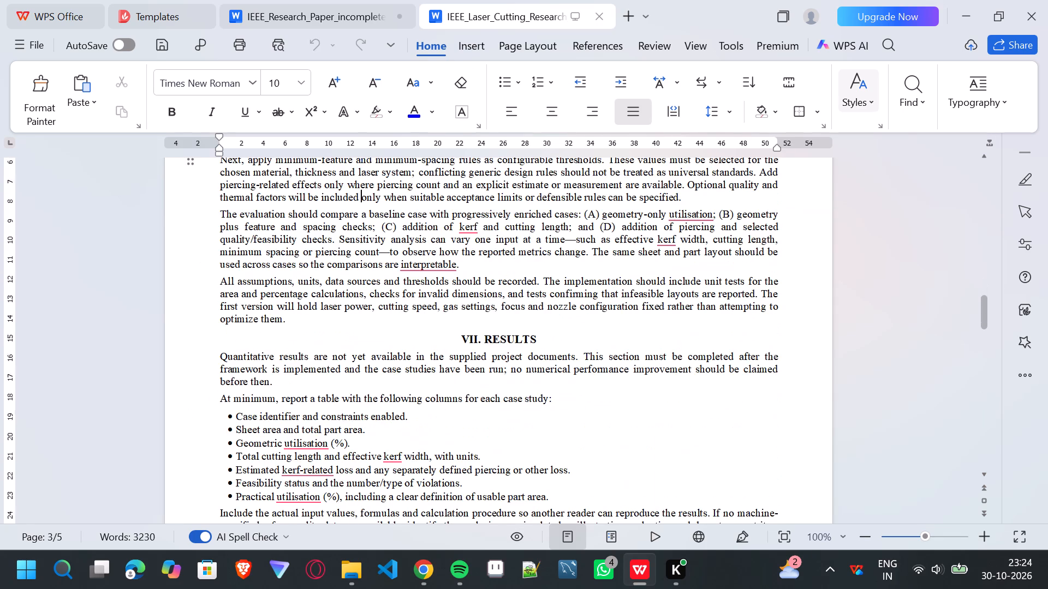
pyautogui.scroll(-1, 383, 382)
pyautogui.scroll(-6, 259, 336)
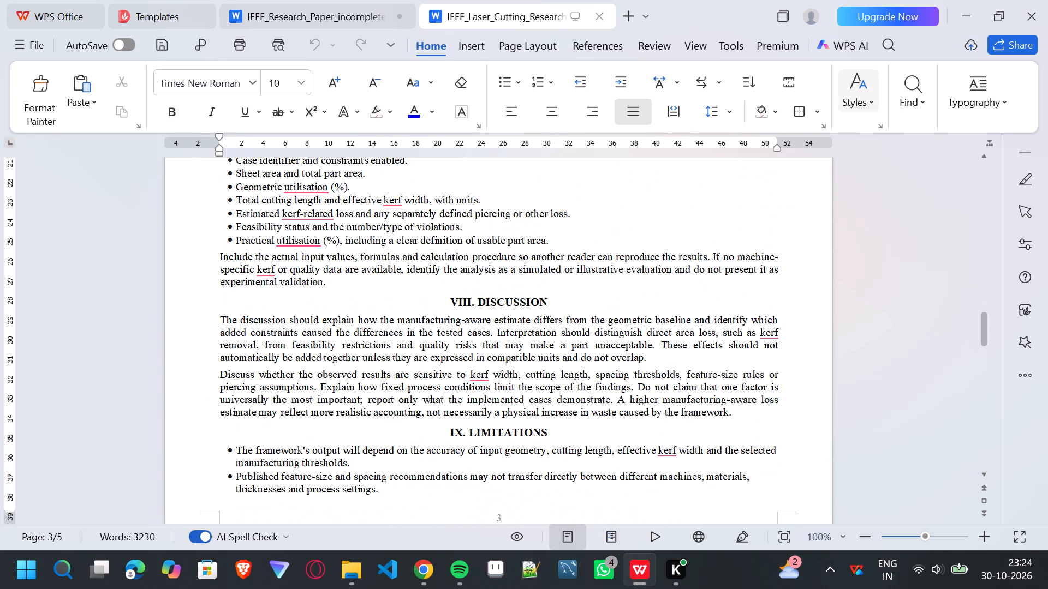
pyautogui.scroll(-3, 259, 336)
pyautogui.scroll(7, 259, 336)
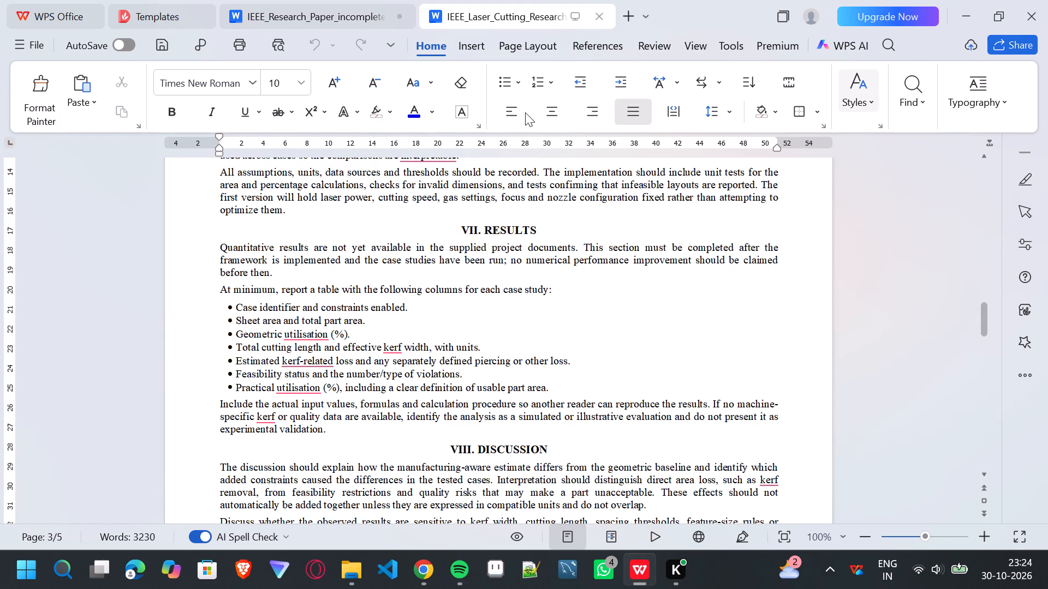
# Open #!!demo.pdf from the Laser Cutting folder inside Metal Cutting.
pyautogui.click(356, 568)
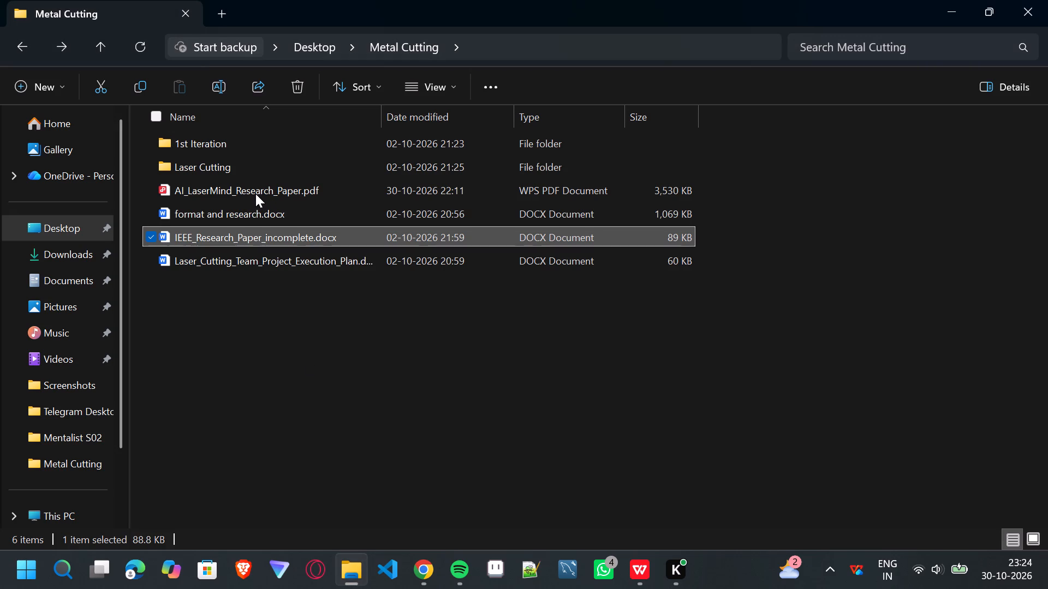
pyautogui.doubleClick(242, 163)
pyautogui.click(242, 142)
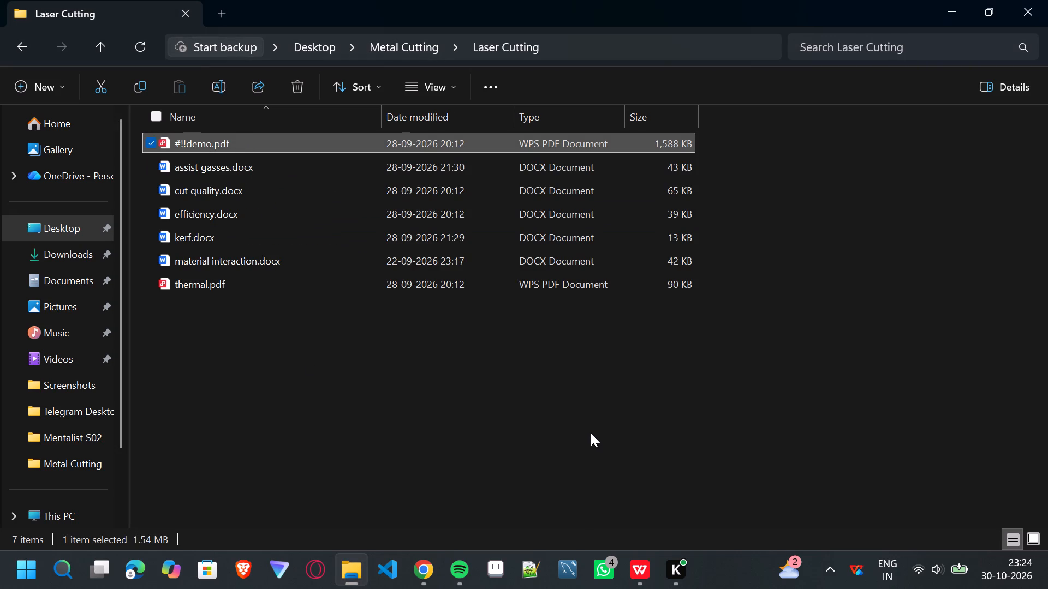
pyautogui.click(201, 143)
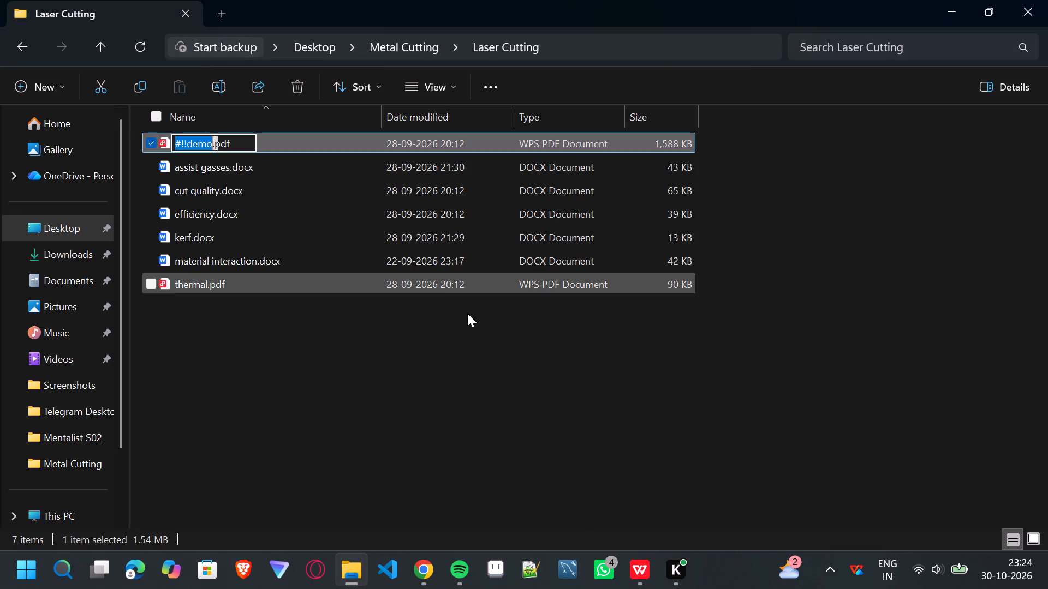
pyautogui.click(439, 428)
pyautogui.tripleClick(205, 133)
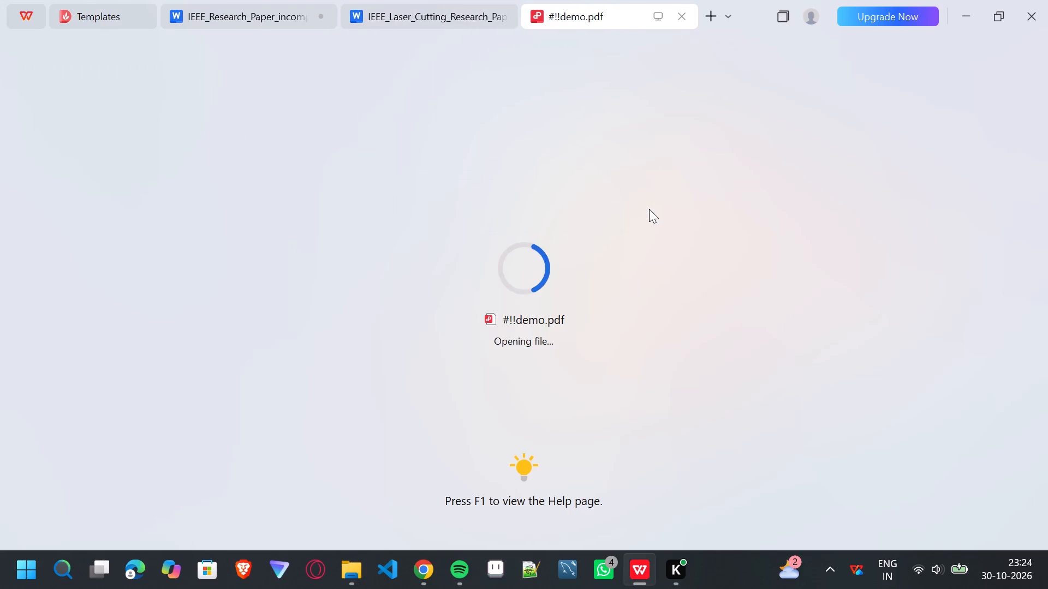
# Skim the demo paper from its title page through to the conclusion and references, at 100% zoom.
pyautogui.scroll(-20, 649, 208)
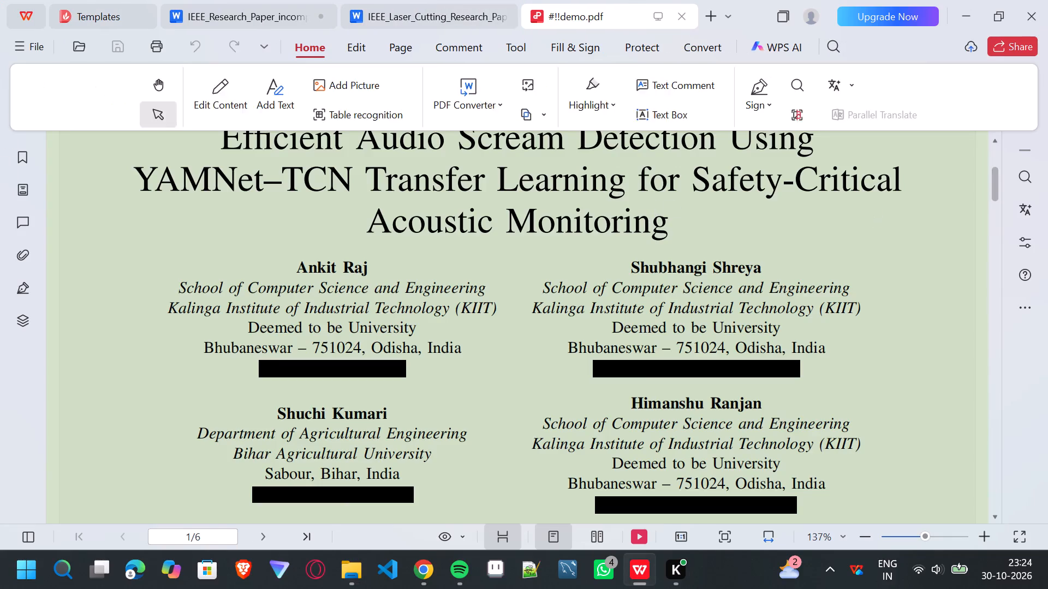
pyautogui.scroll(-7, 878, 214)
pyautogui.scroll(-10, 836, 320)
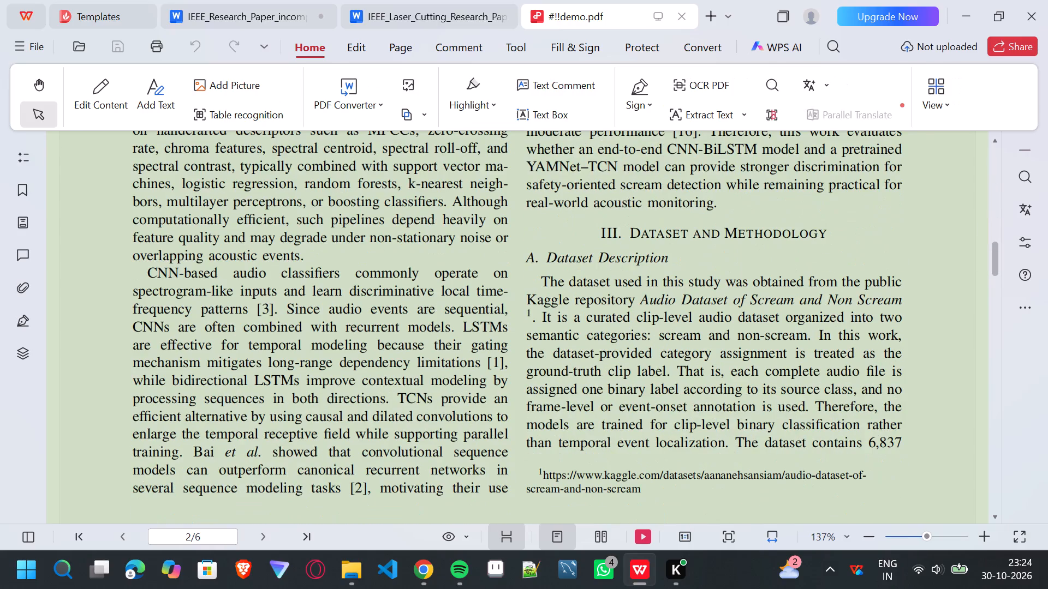
pyautogui.click(863, 534)
pyautogui.click(863, 534)
pyautogui.click(867, 534)
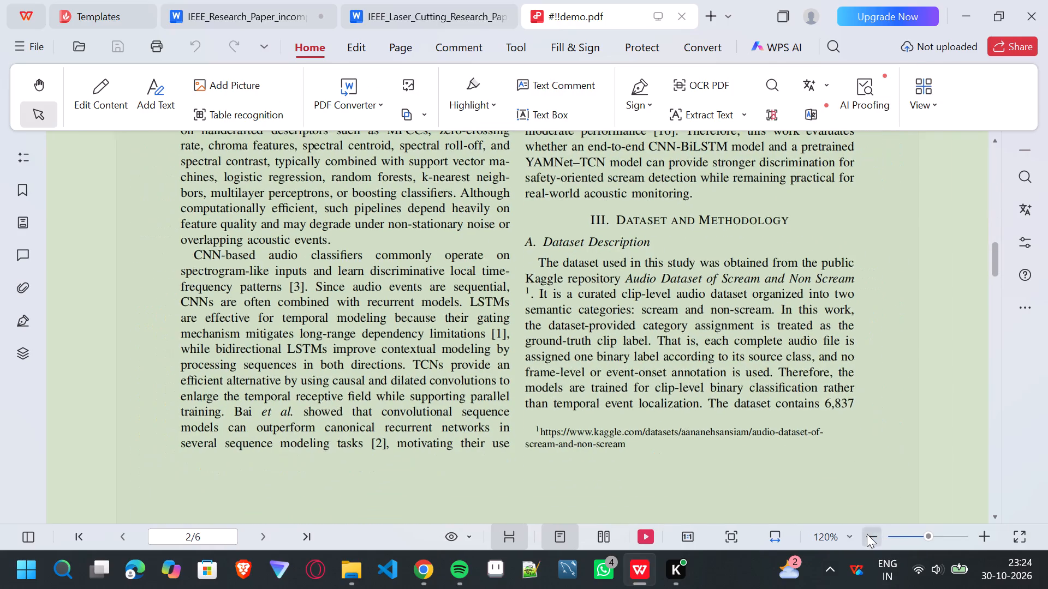
pyautogui.click(867, 534)
pyautogui.scroll(-14, 764, 396)
pyautogui.scroll(-14, 764, 395)
pyautogui.scroll(-20, 764, 375)
pyautogui.scroll(-7, 764, 375)
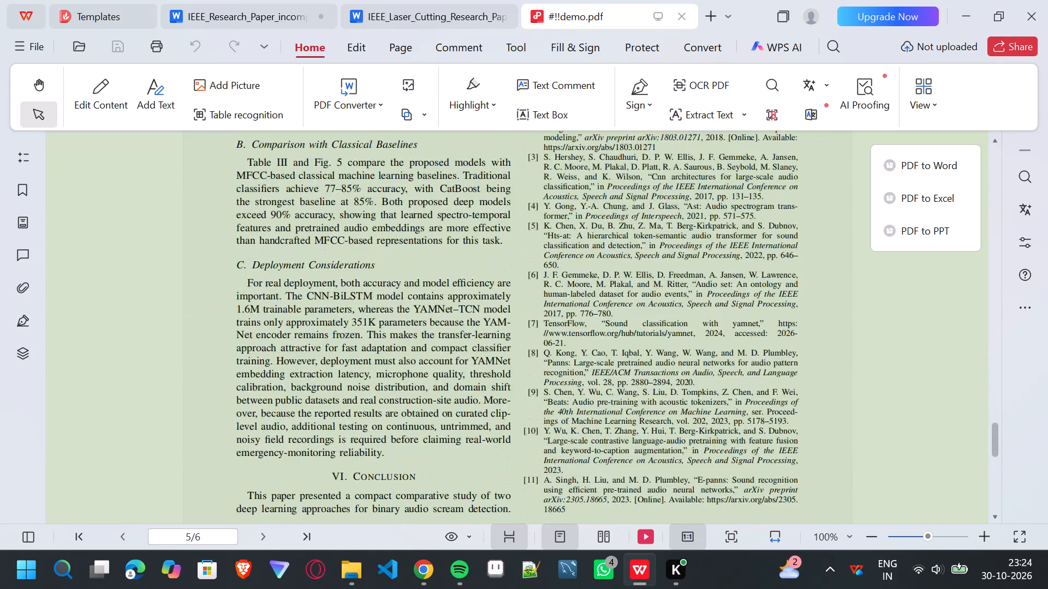
pyautogui.scroll(-6, 764, 375)
# Re-examine the demo paper's results, experimental setup, introduction and dataset sections, including how its figures and equations are laid out.
pyautogui.scroll(18, 764, 375)
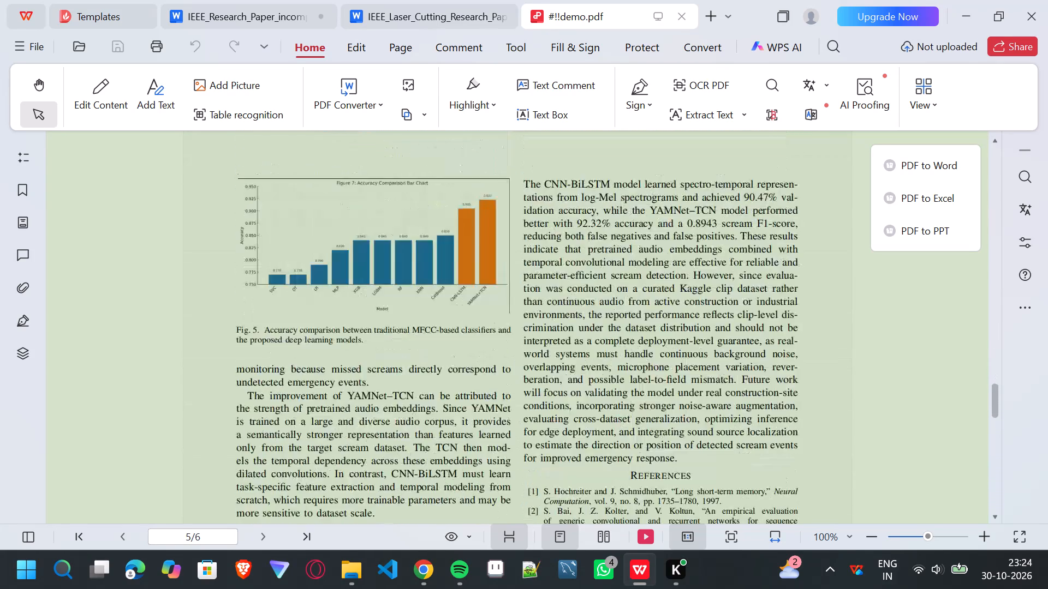
pyautogui.scroll(12, 764, 375)
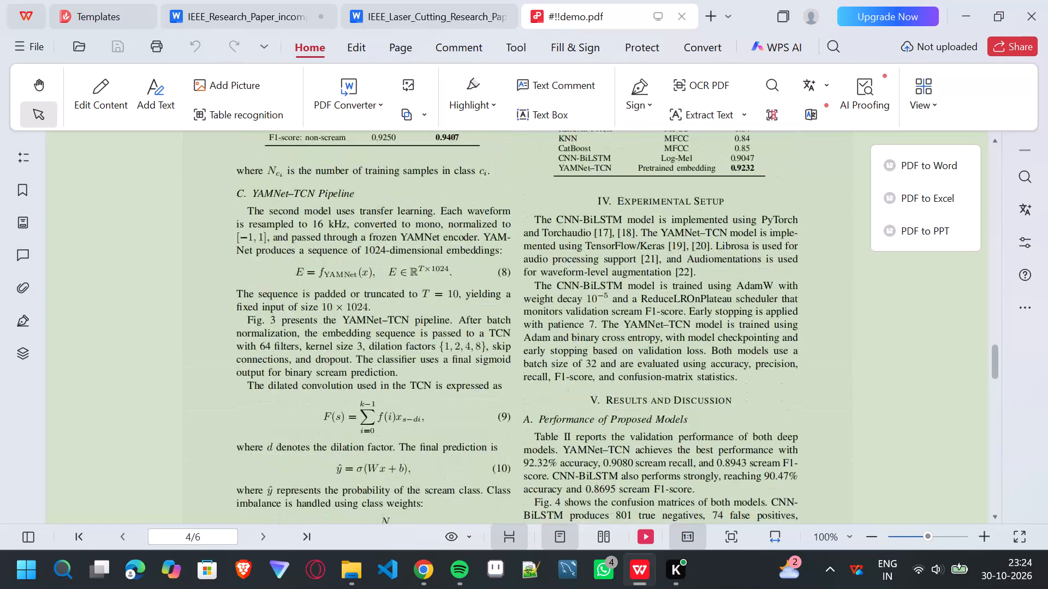
pyautogui.scroll(19, 764, 375)
pyautogui.scroll(3, 764, 372)
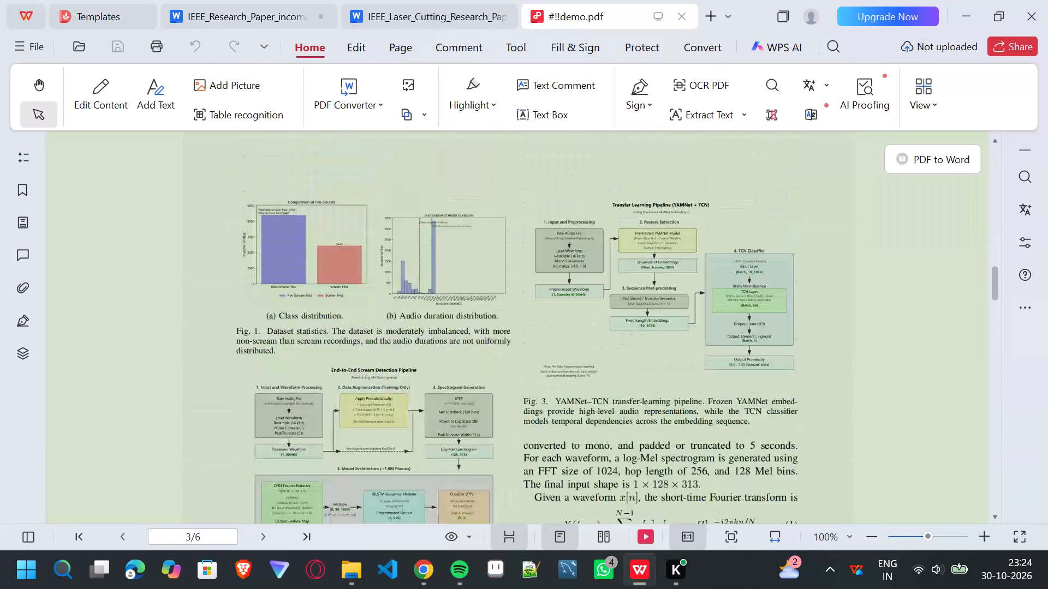
pyautogui.scroll(20, 764, 372)
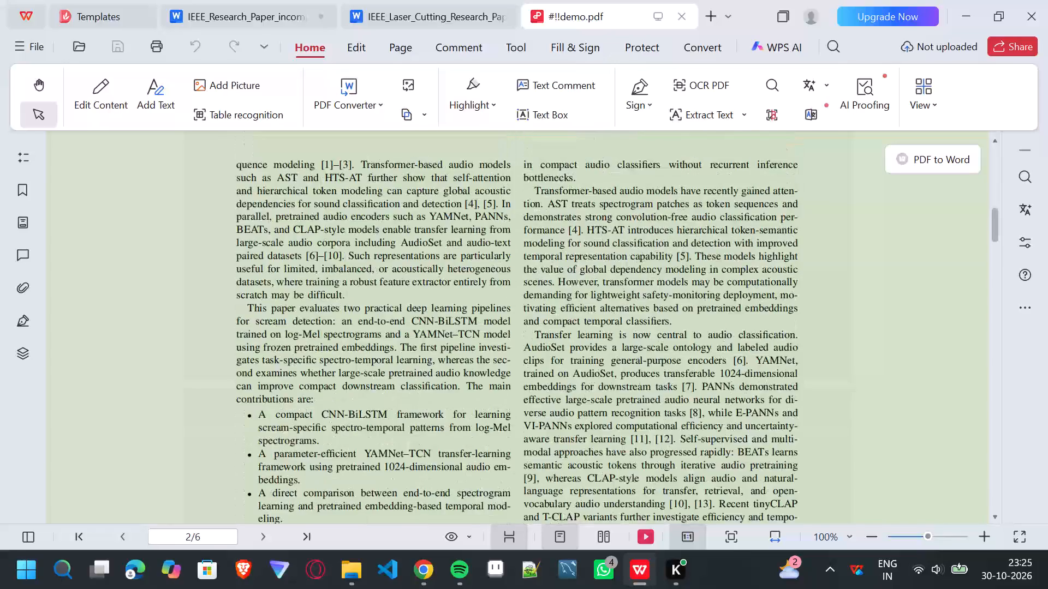
pyautogui.scroll(17, 764, 372)
pyautogui.scroll(-12, 764, 372)
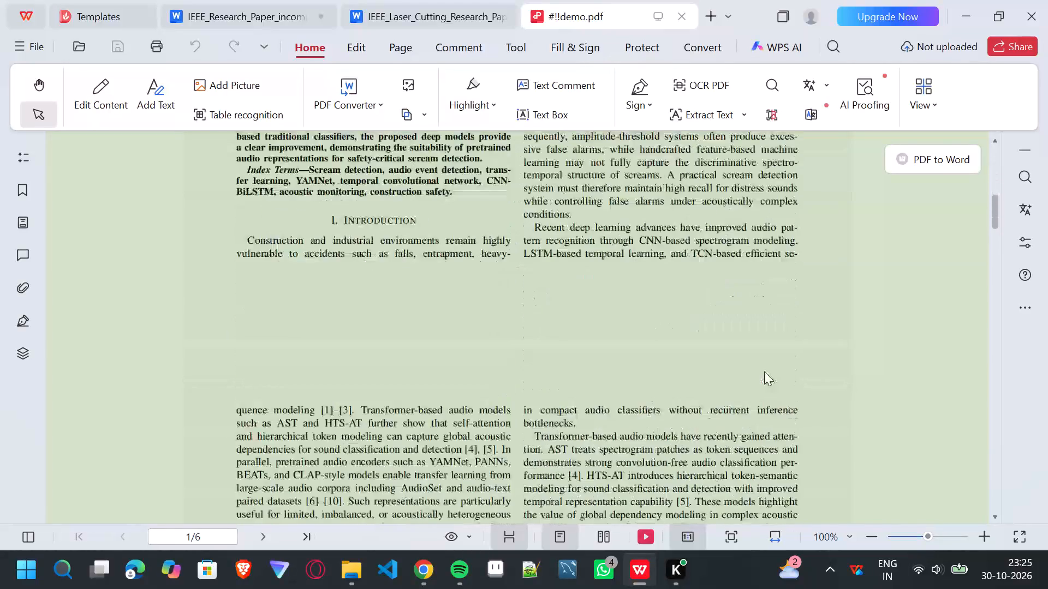
pyautogui.scroll(-14, 764, 371)
pyautogui.scroll(-7, 764, 368)
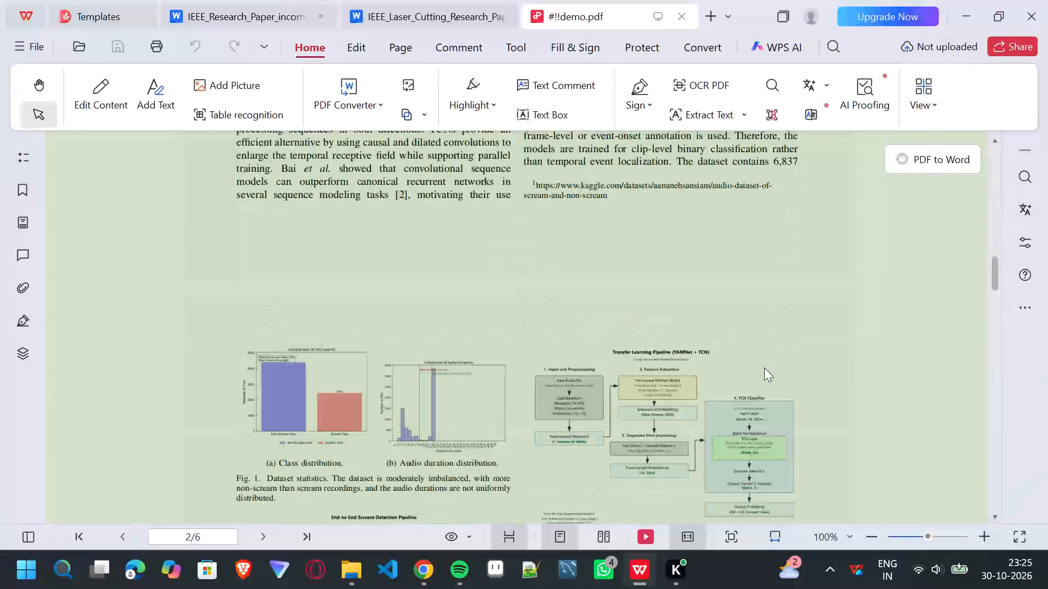
pyautogui.scroll(-11, 764, 368)
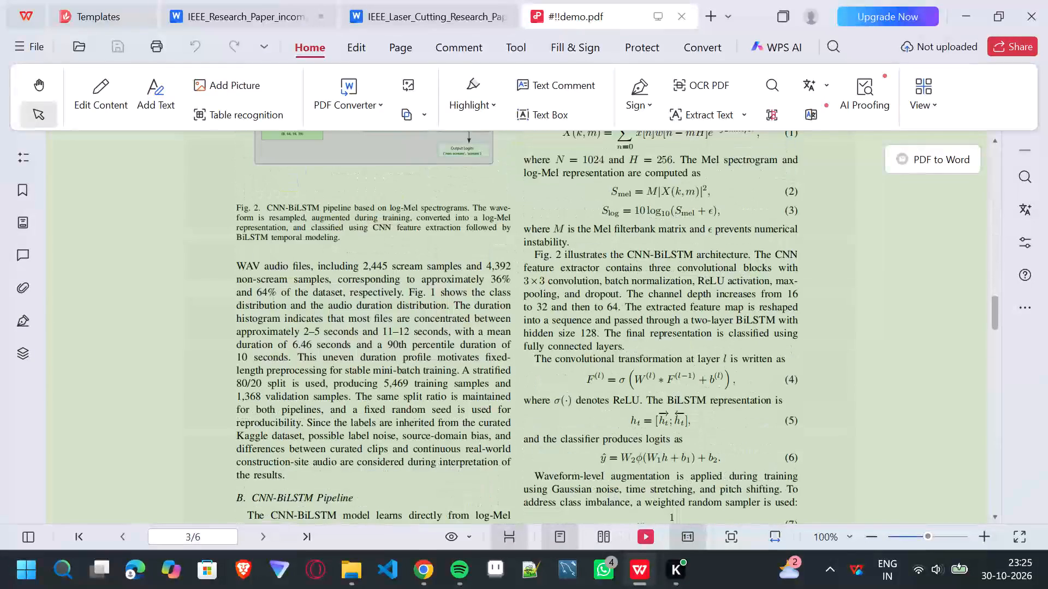
# Check the incomplete paper's VII. RESULTS heading and the research gap and methodology sections before it.
pyautogui.click(286, 0)
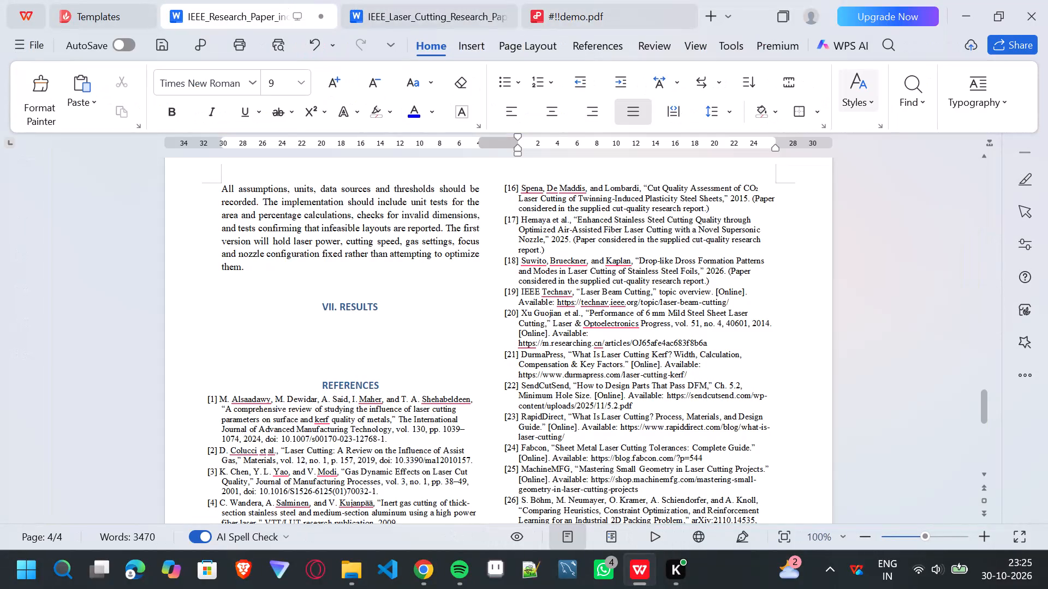
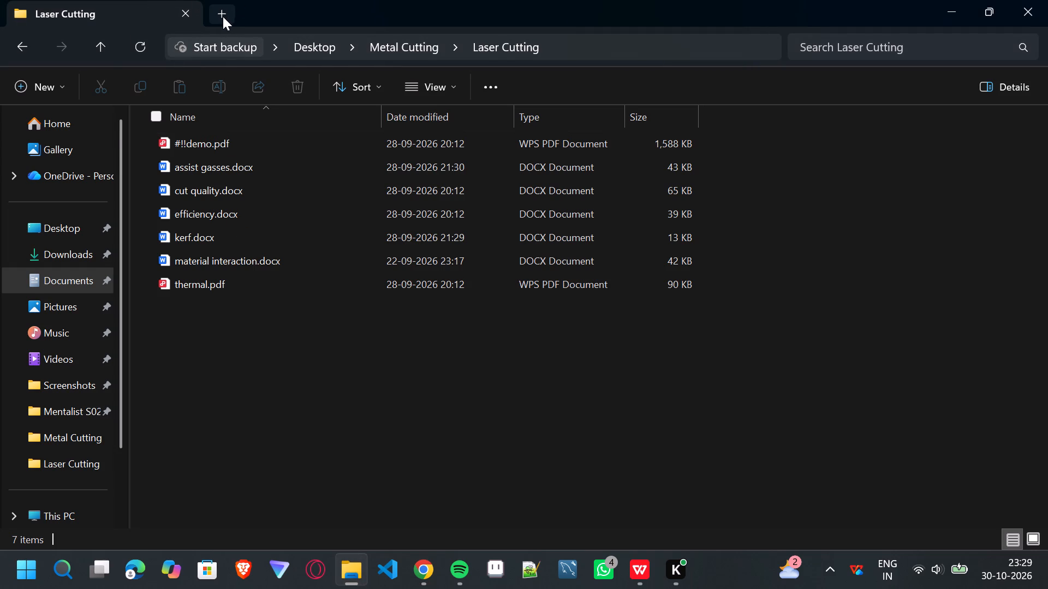
pyautogui.click(75, 225)
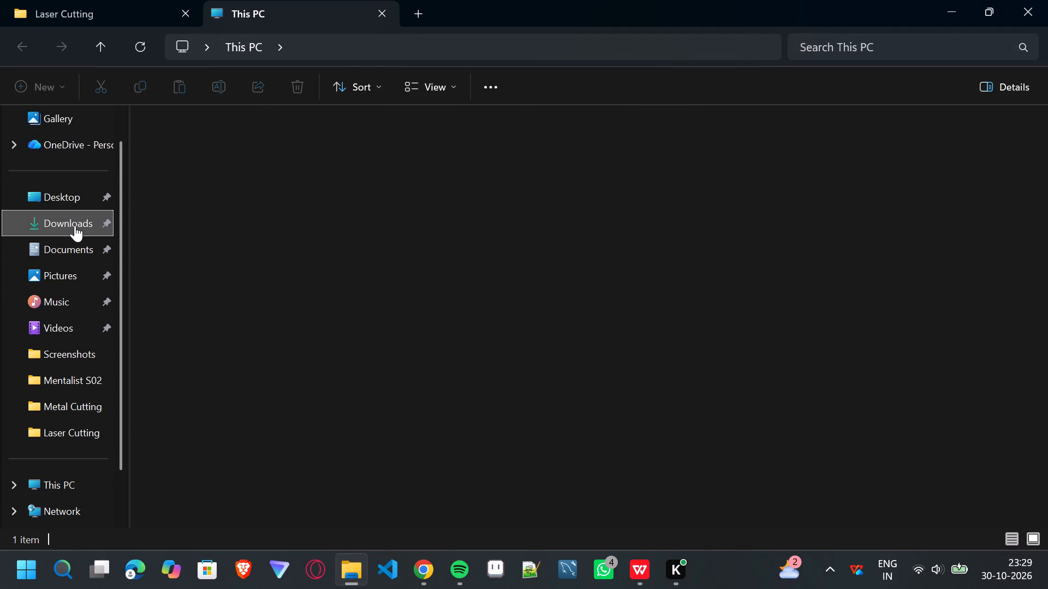
pyautogui.doubleClick(249, 169)
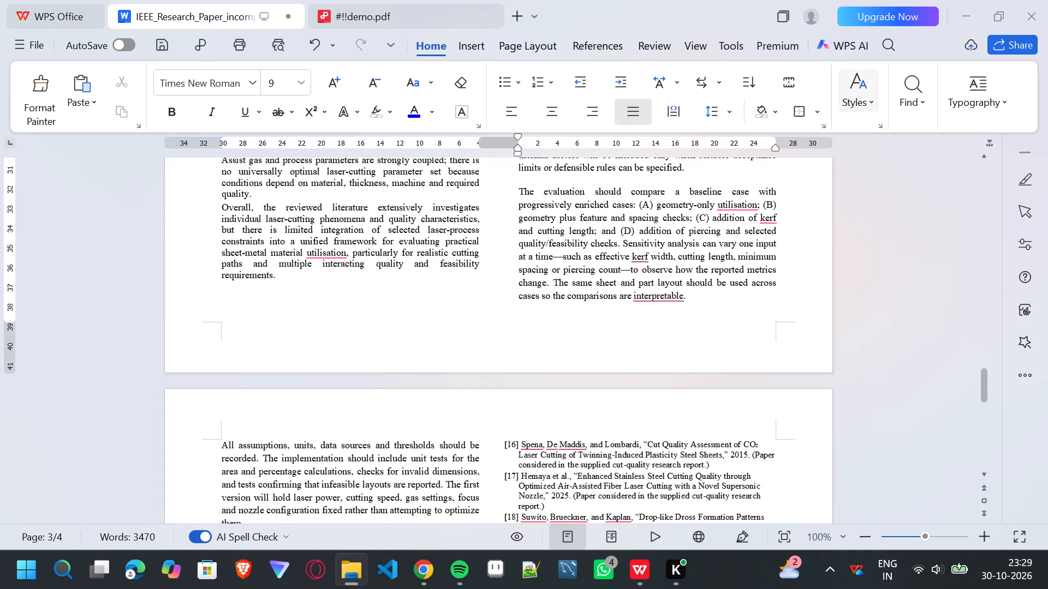
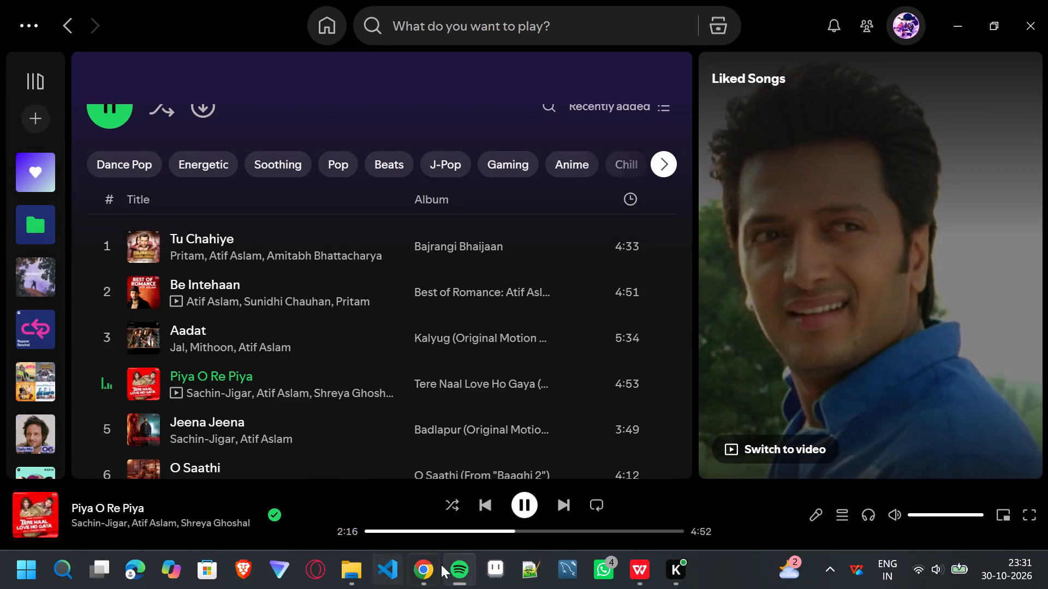
# Switch to WPS Office and examine the refined laser-cutting paper from its title to Section V, Proposed / Investigated Approach.
pyautogui.click(427, 570)
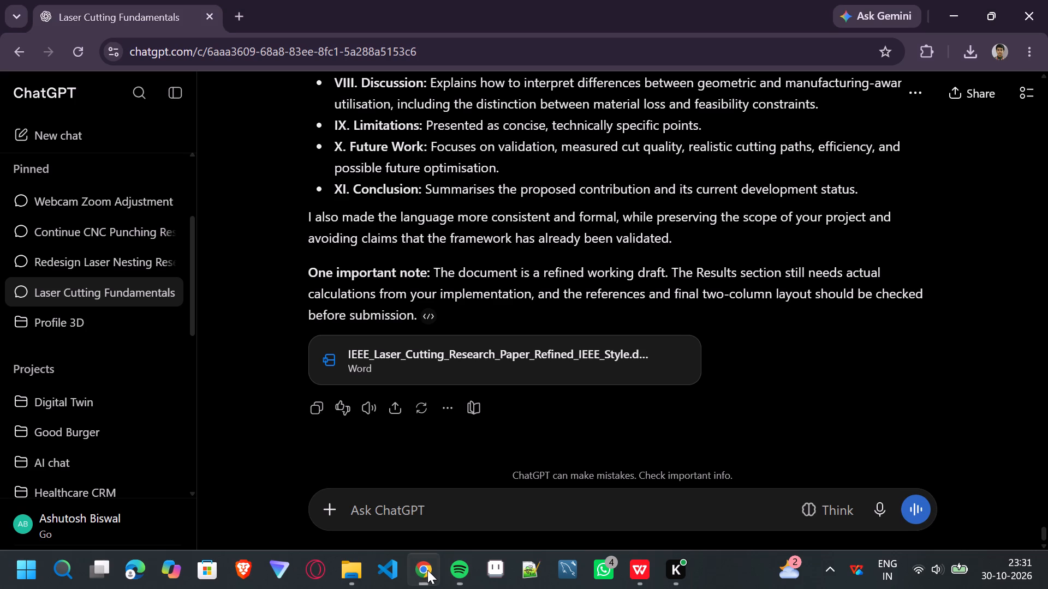
pyautogui.click(356, 561)
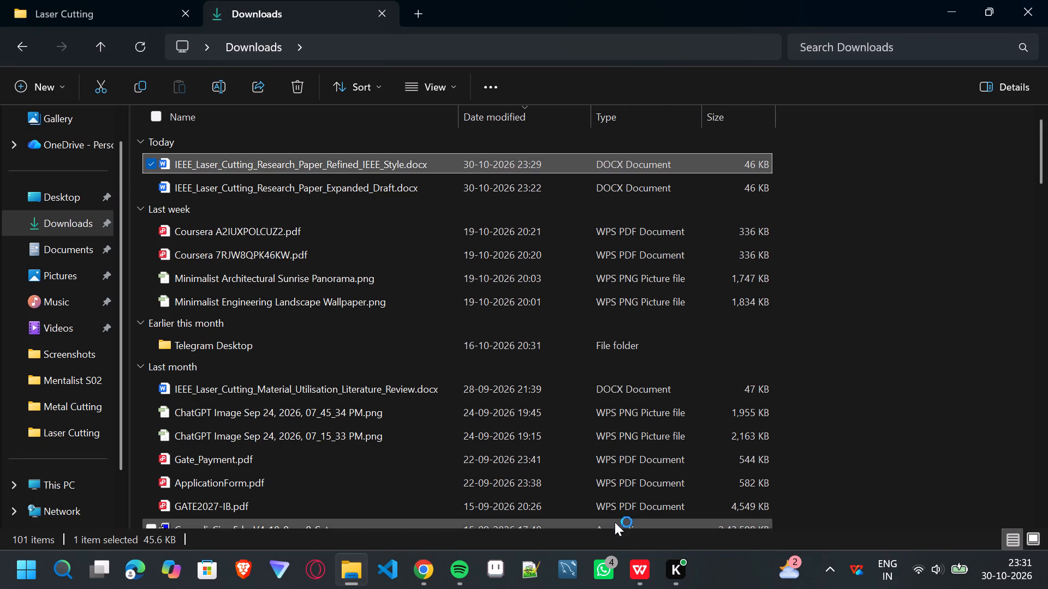
pyautogui.click(627, 557)
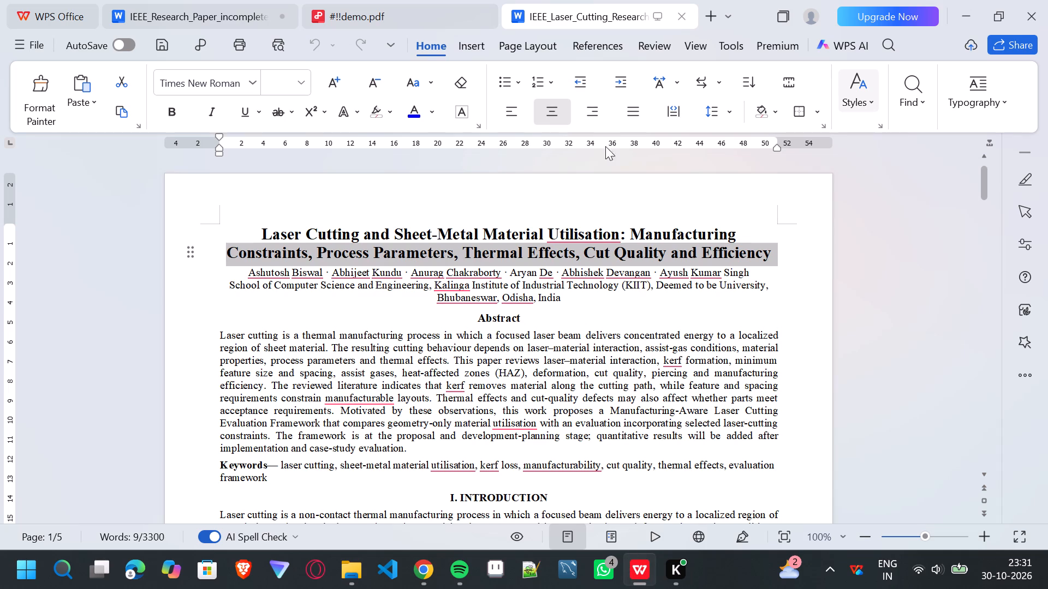
pyautogui.click(707, 324)
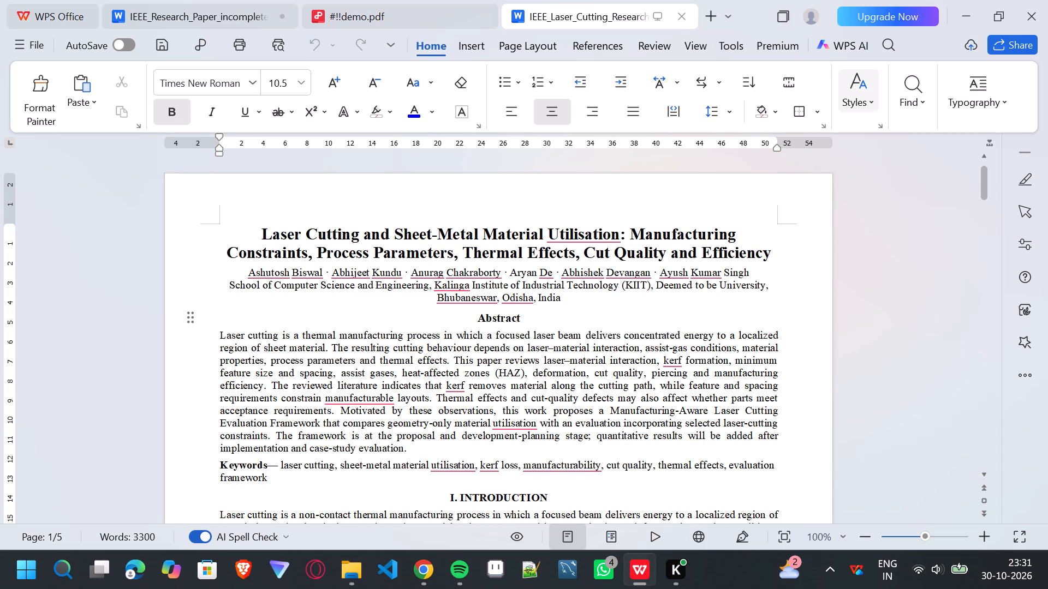
pyautogui.scroll(-20, 687, 320)
pyautogui.scroll(-9, 687, 320)
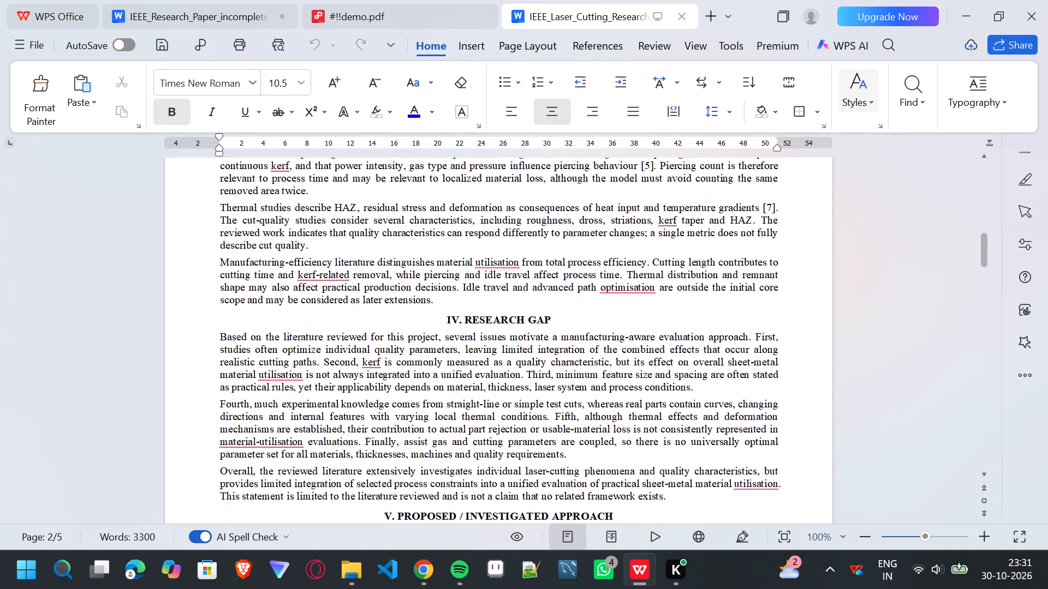
pyautogui.scroll(-5, 687, 320)
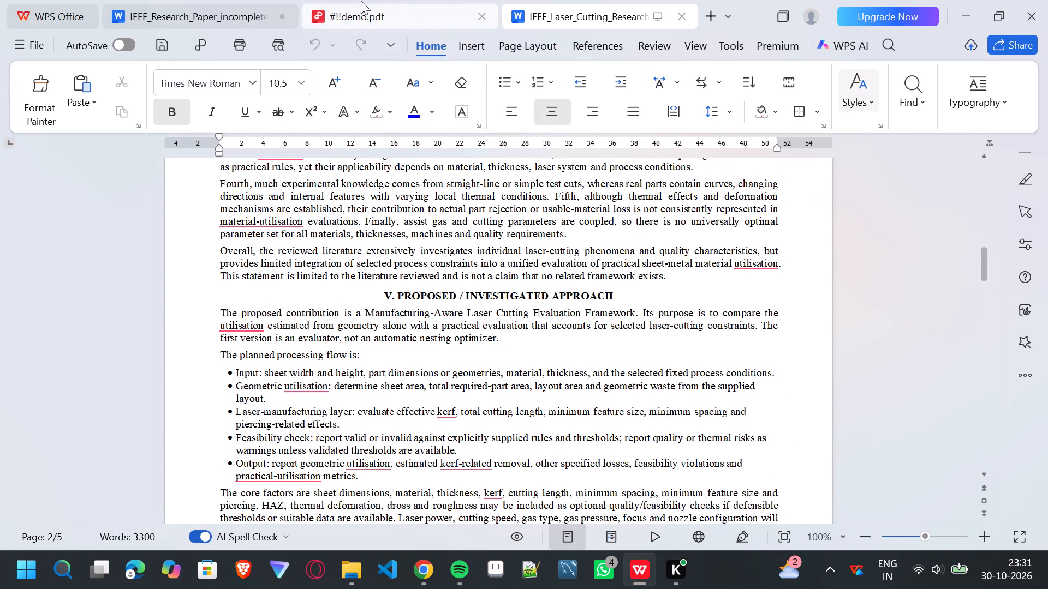
# Compare the incomplete paper's research gap and methodology page with the demo PDF's related work and methodology pages.
pyautogui.click(177, 0)
pyautogui.scroll(-5, 538, 361)
pyautogui.scroll(9, 543, 375)
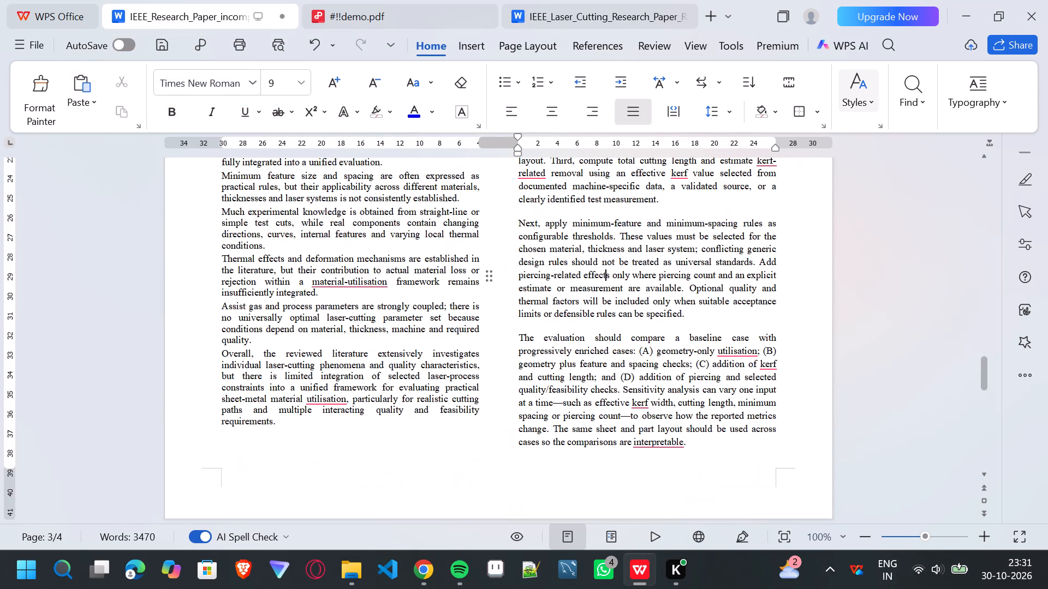
pyautogui.scroll(1, 543, 375)
pyautogui.click(419, 0)
pyautogui.scroll(-2, 549, 468)
pyautogui.scroll(9, 549, 468)
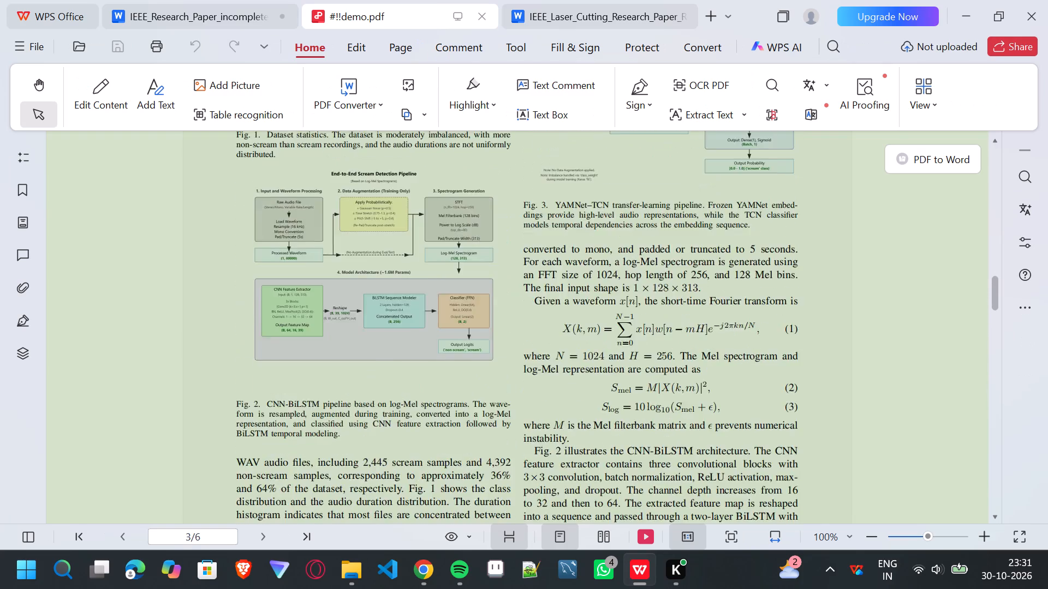
pyautogui.scroll(15, 549, 468)
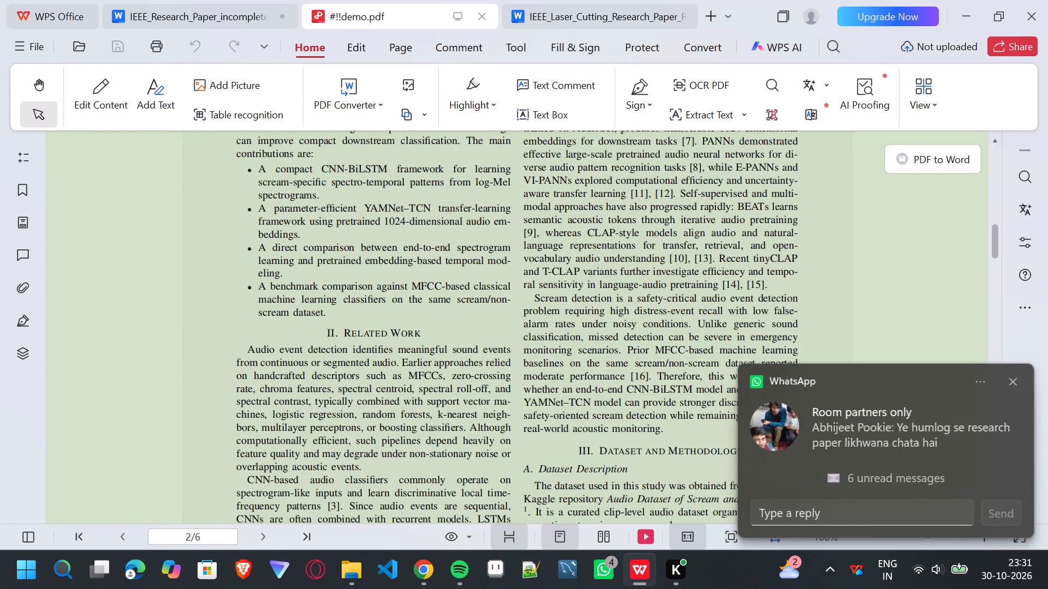
pyautogui.scroll(1, 549, 468)
# Examine the refined paper's section order and content from the research gap through the formulas and conclusion to the limitations.
pyautogui.click(577, 0)
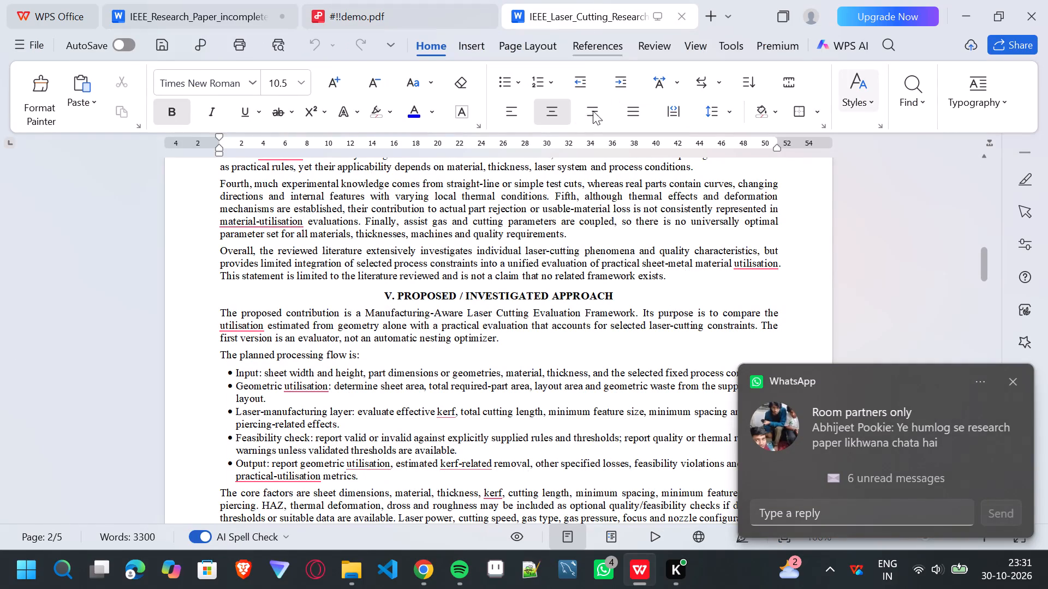
pyautogui.scroll(-9, 548, 391)
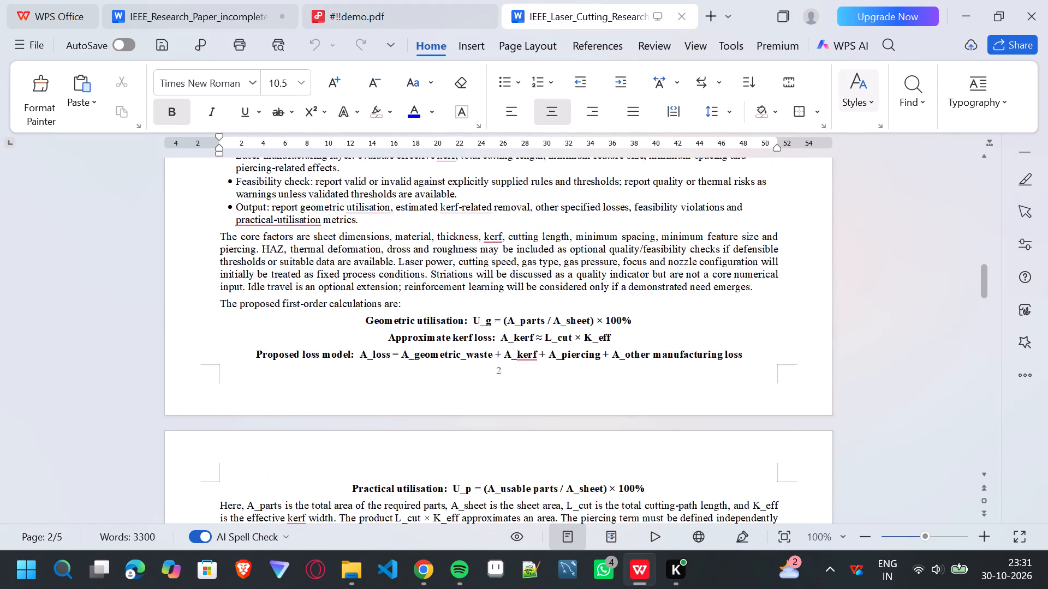
pyautogui.scroll(-2, 548, 390)
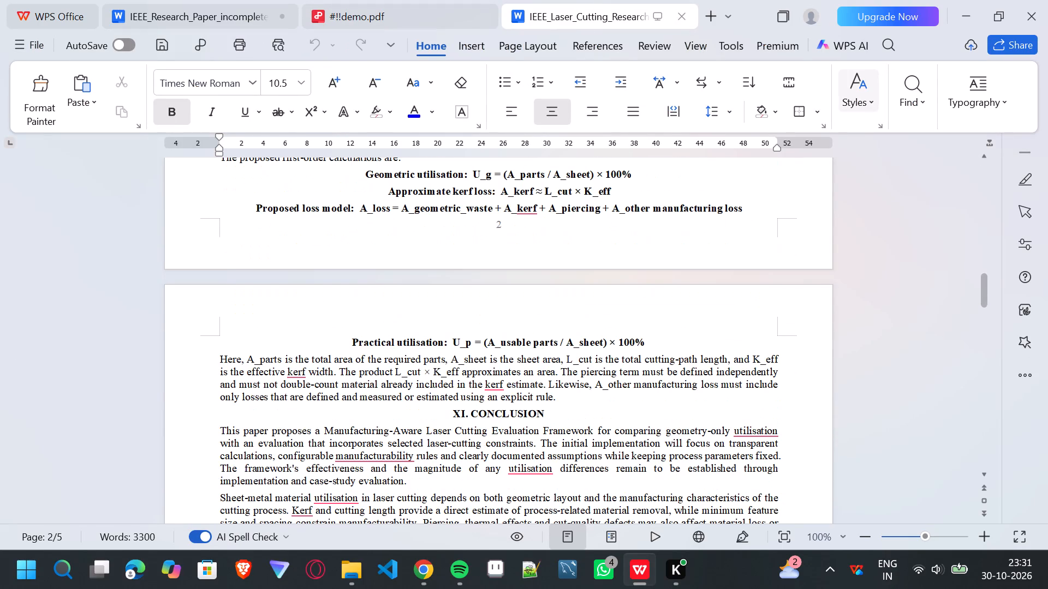
pyautogui.scroll(13, 553, 385)
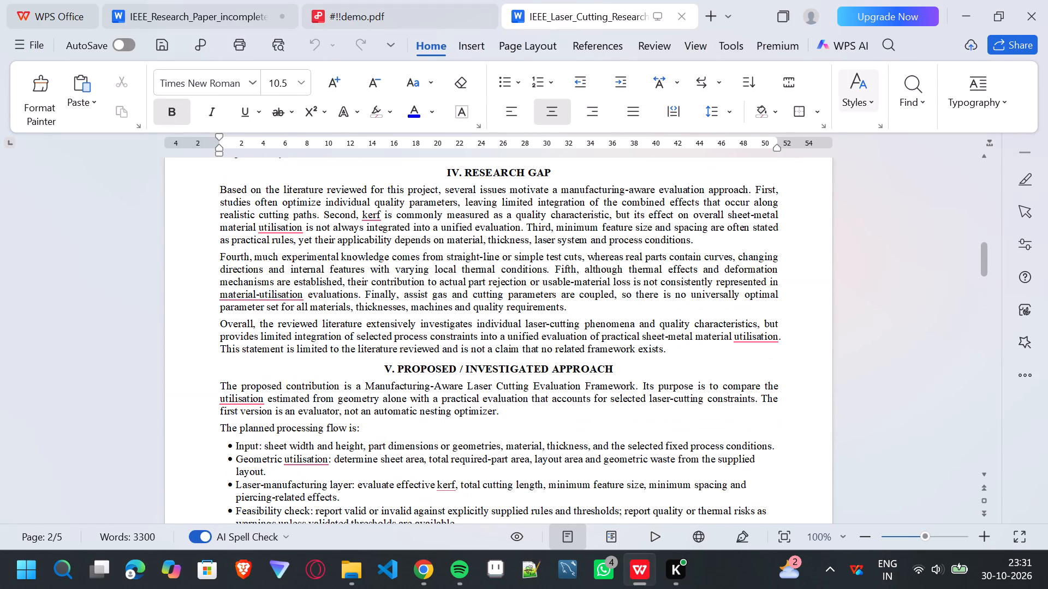
pyautogui.scroll(-9, 553, 385)
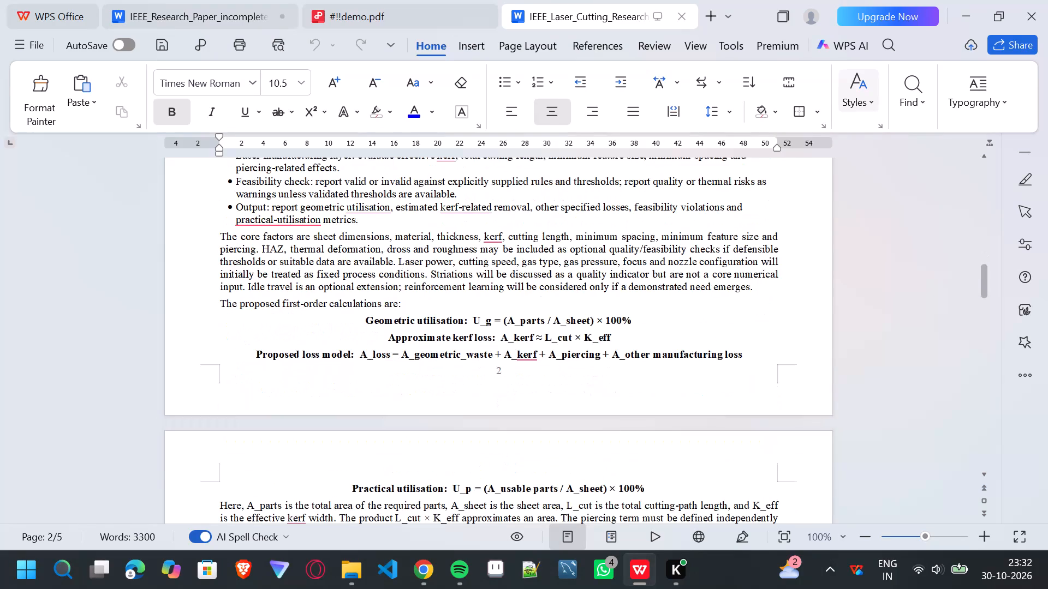
pyautogui.scroll(-8, 553, 385)
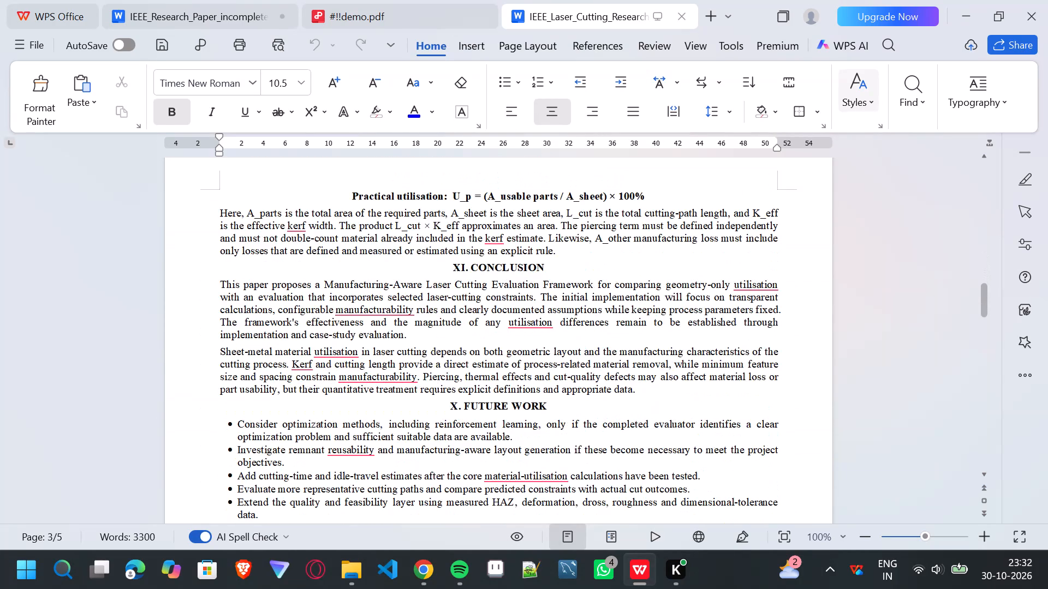
pyautogui.scroll(-4, 553, 385)
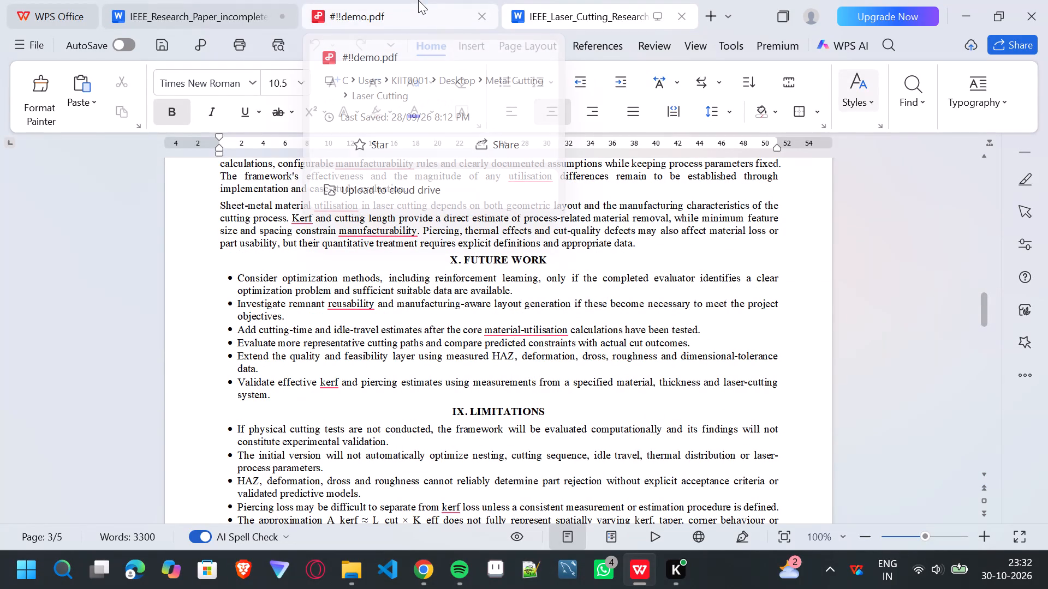
# Examine the demo PDF's section structure from Dataset and Methodology through Results and Discussion and Conclusion to the references.
pyautogui.click(418, 0)
pyautogui.scroll(-3, 467, 401)
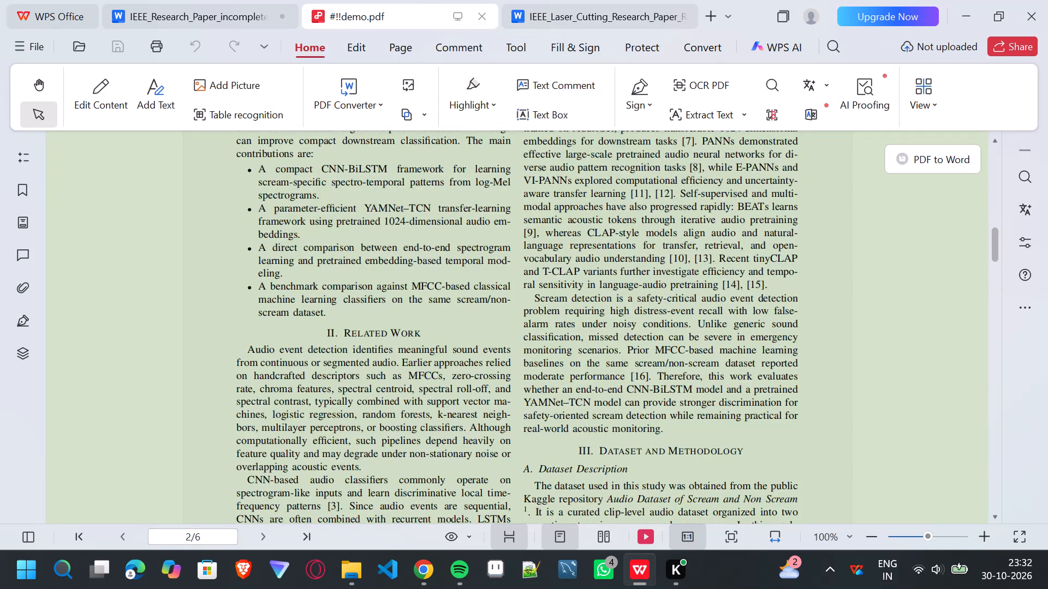
pyautogui.scroll(-5, 611, 552)
pyautogui.scroll(-8, 590, 387)
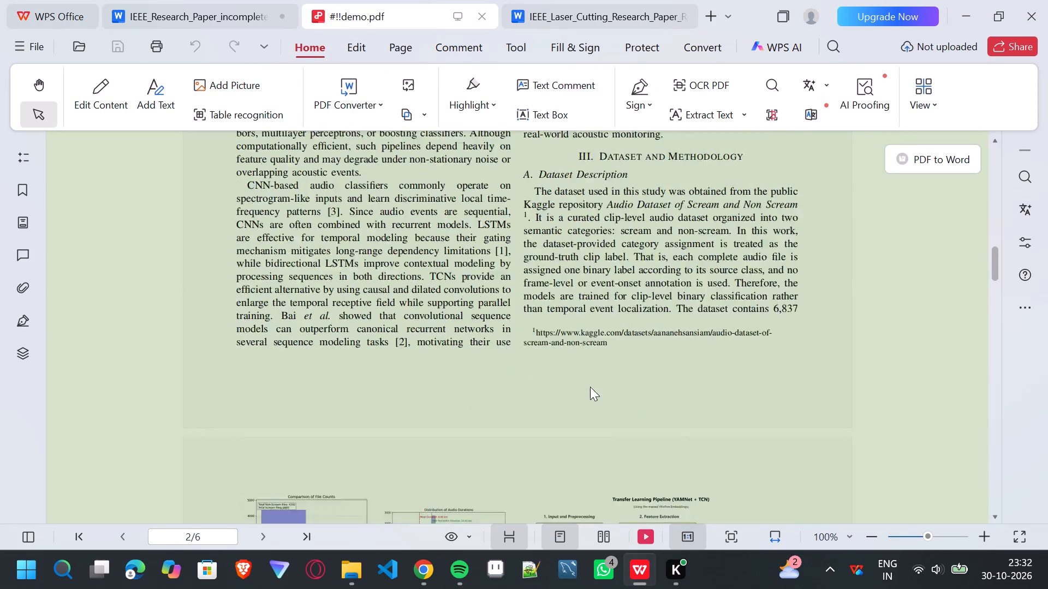
pyautogui.scroll(-19, 590, 387)
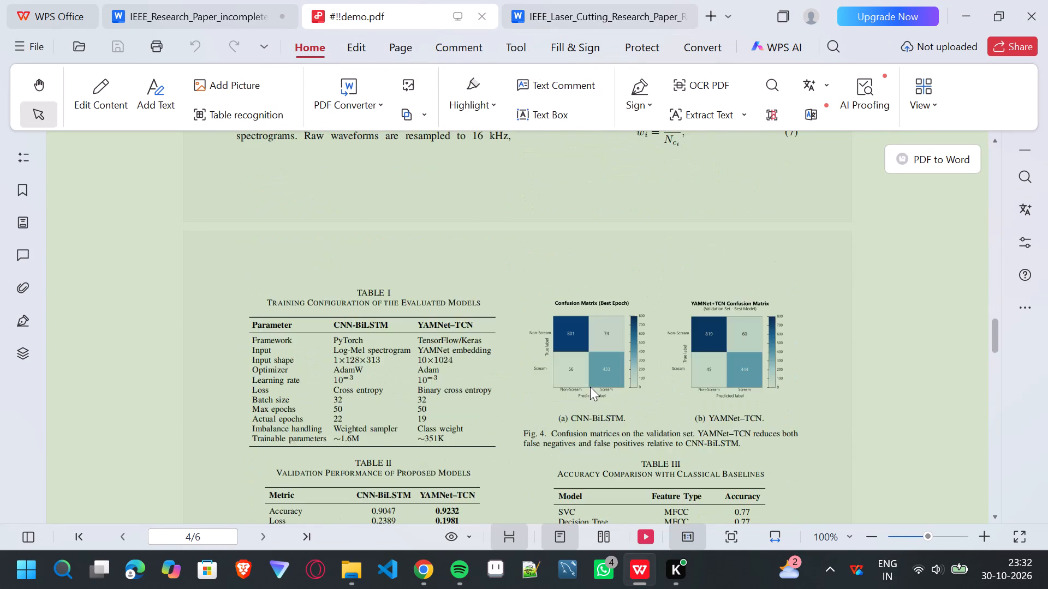
pyautogui.scroll(-11, 590, 387)
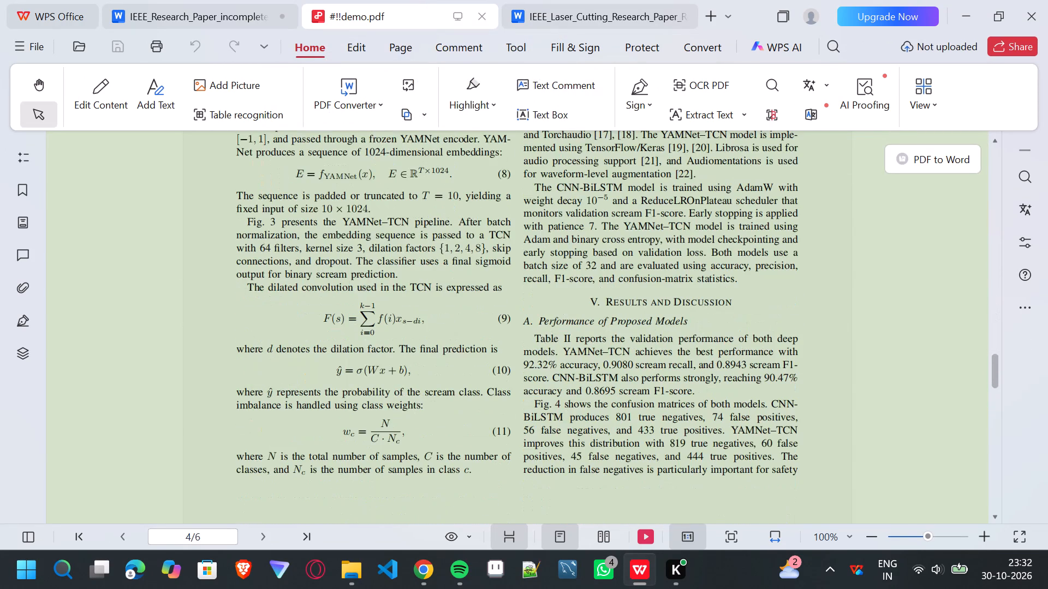
pyautogui.scroll(-10, 590, 387)
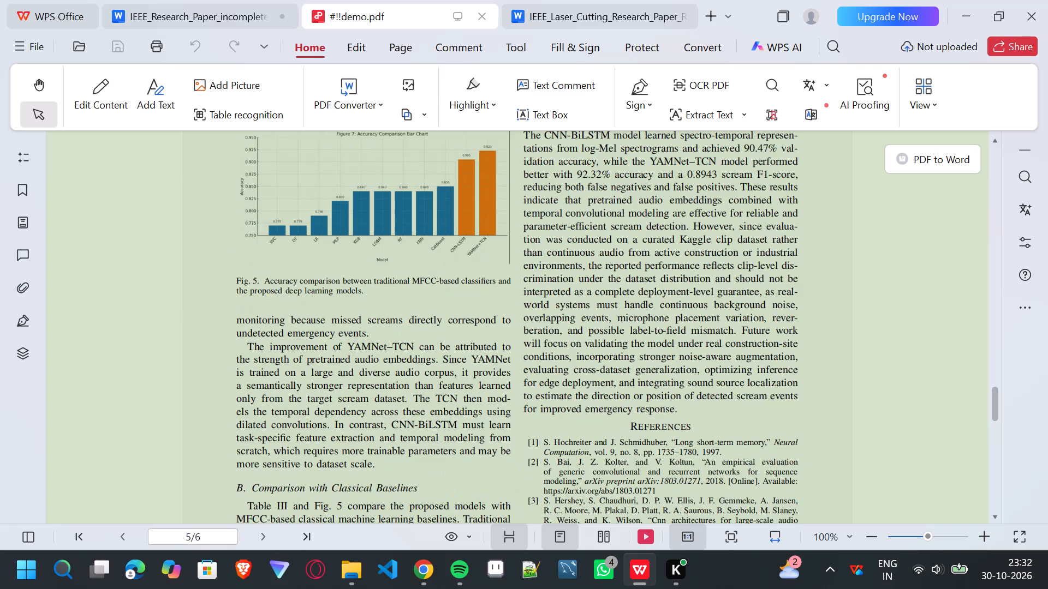
pyautogui.scroll(-10, 590, 387)
pyautogui.scroll(1, 590, 387)
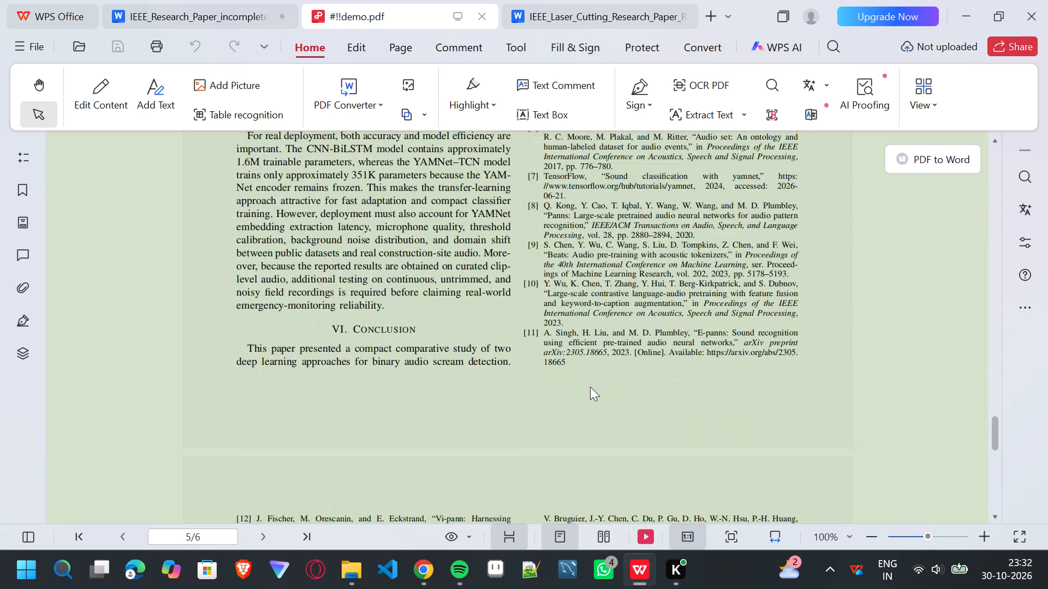
pyautogui.scroll(-3, 614, 386)
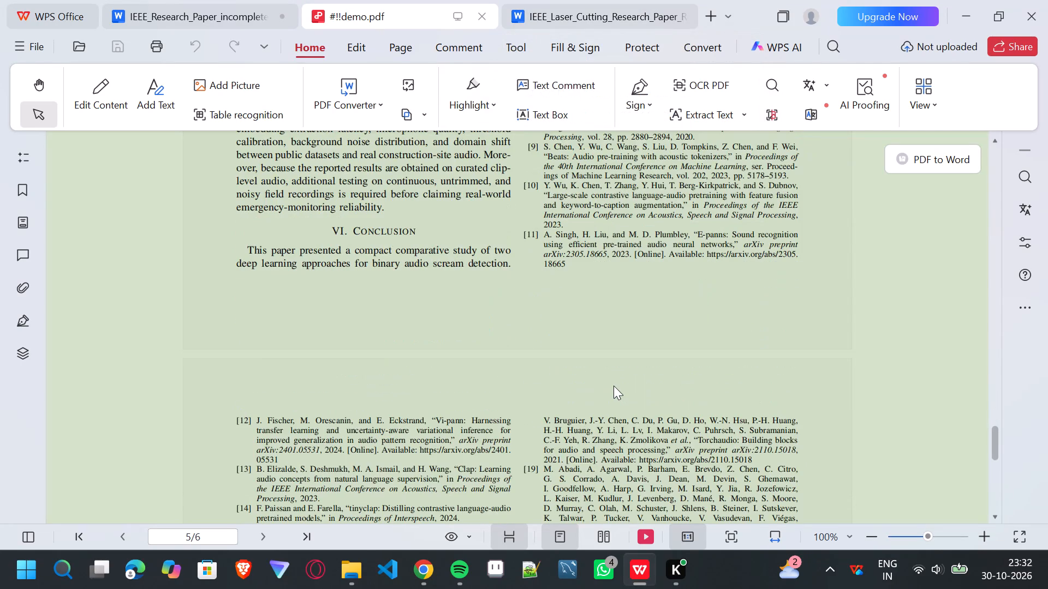
pyautogui.scroll(-9, 614, 386)
pyautogui.scroll(9, 614, 384)
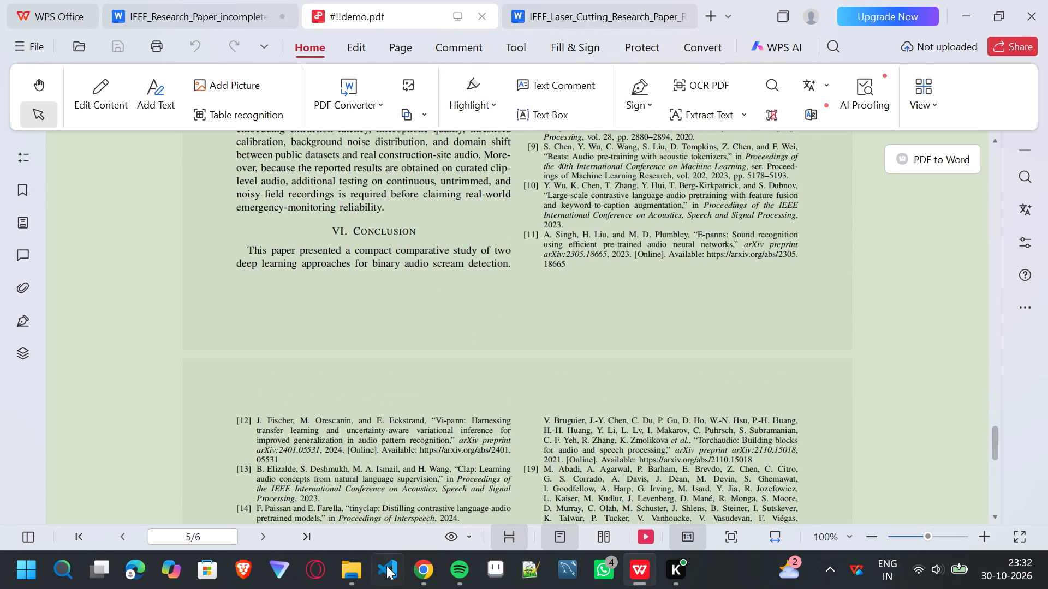
# Read the refined paper's Section V closely, covering the planned processing-flow bullets, the core factors and the first-order formulas.
pyautogui.click(607, 0)
pyautogui.scroll(7, 597, 285)
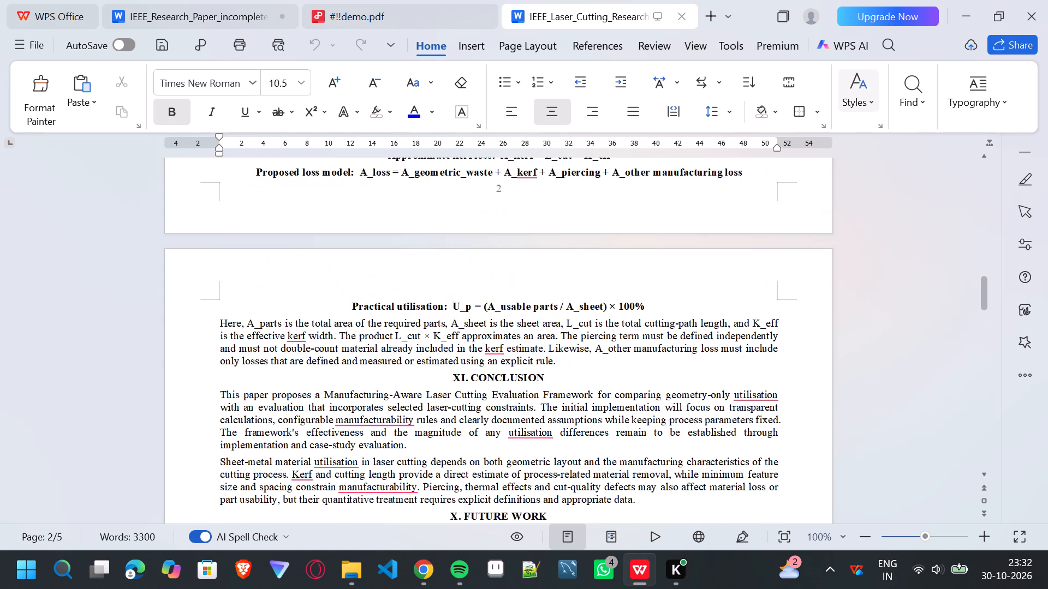
pyautogui.scroll(15, 597, 285)
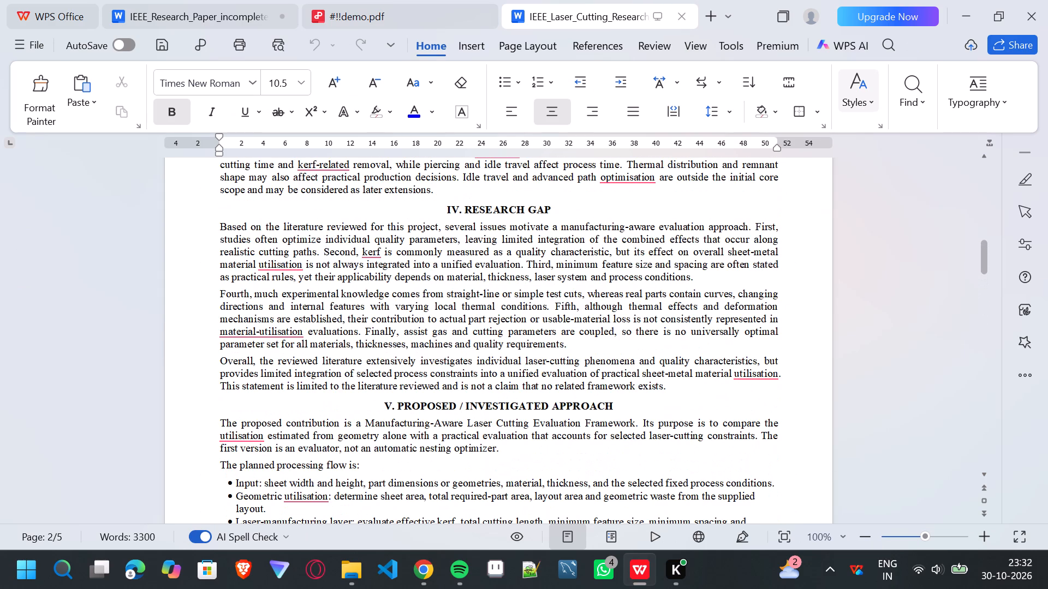
pyautogui.scroll(-5, 597, 285)
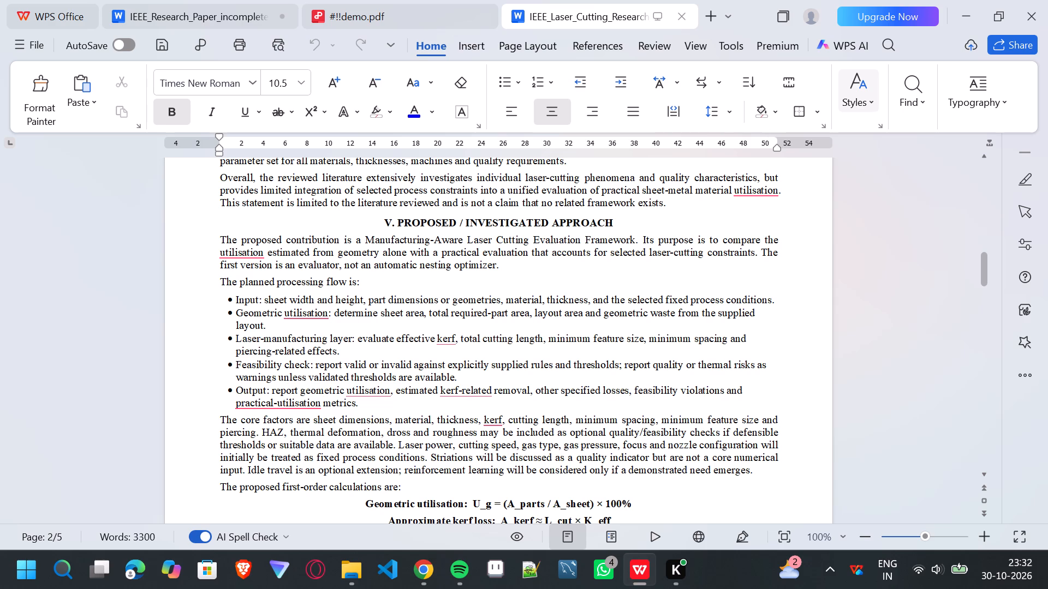
pyautogui.moveTo(312, 251); pyautogui.dragTo(543, 253)
pyautogui.click(456, 289)
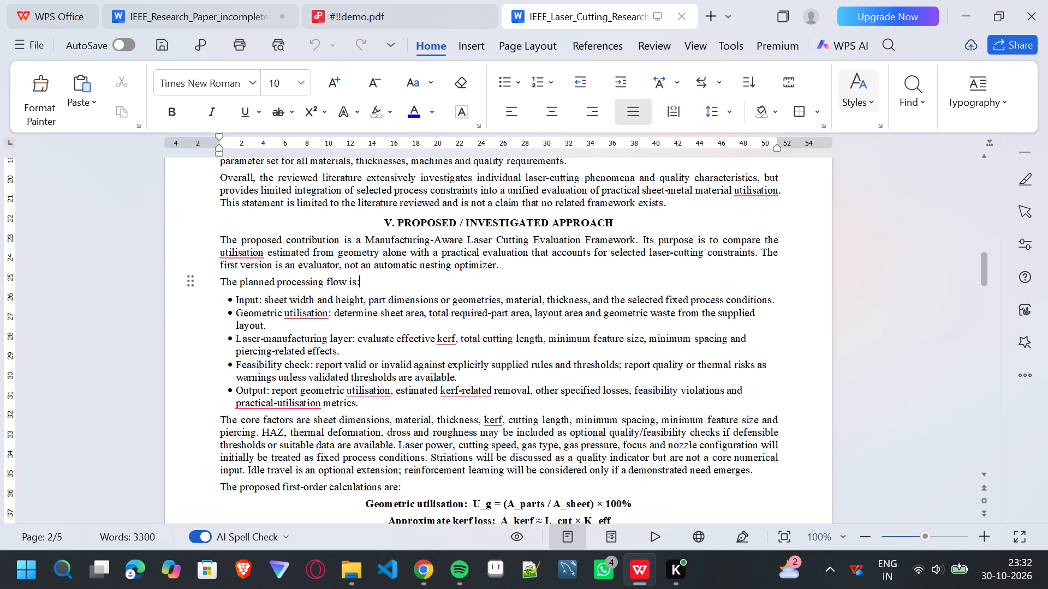
pyautogui.moveTo(245, 303); pyautogui.dragTo(483, 287)
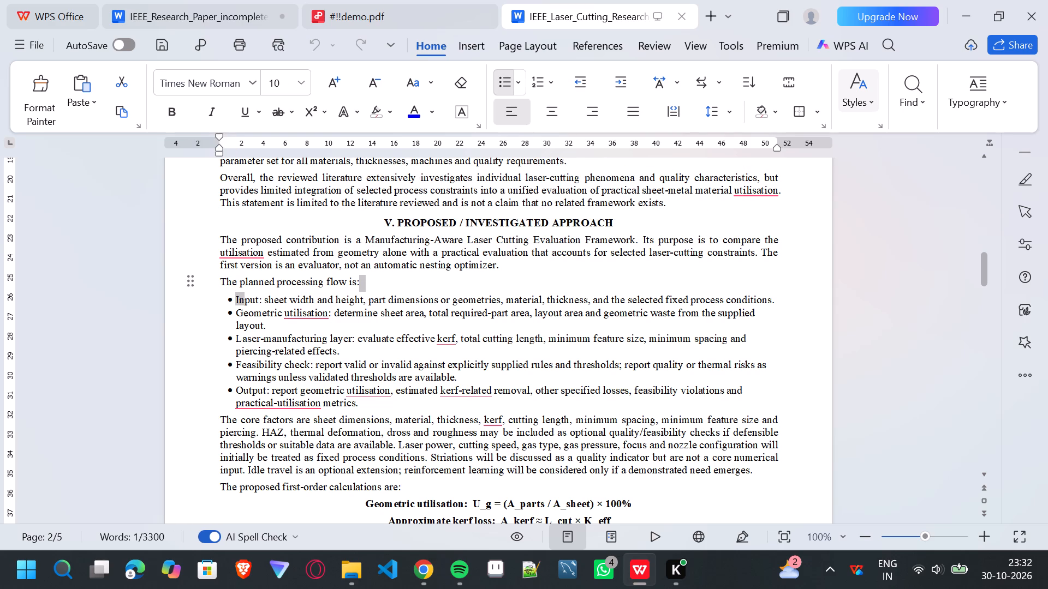
pyautogui.moveTo(483, 287); pyautogui.dragTo(581, 304)
pyautogui.moveTo(255, 316); pyautogui.dragTo(259, 316)
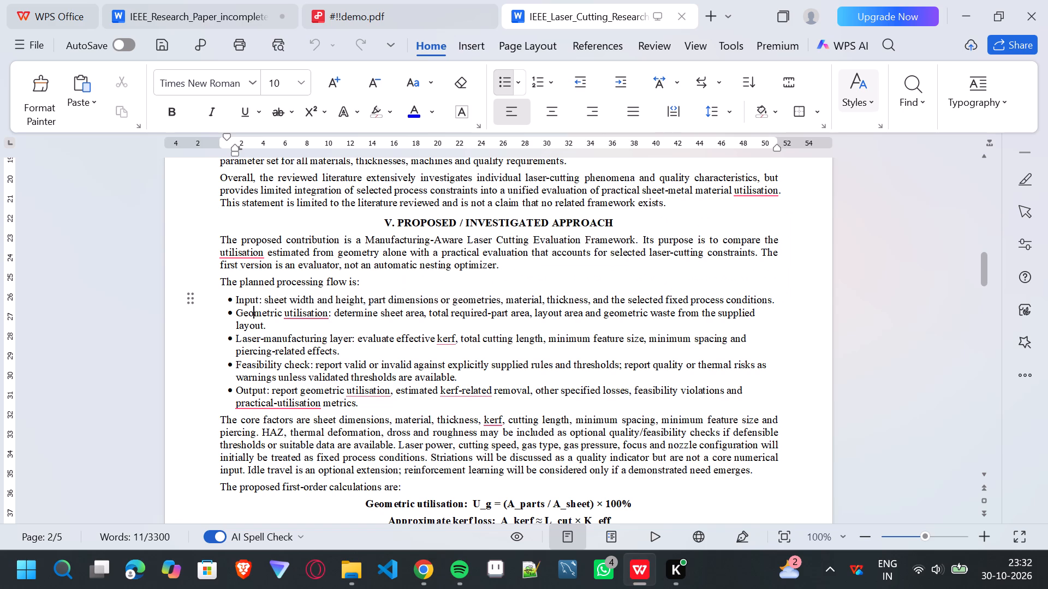
pyautogui.moveTo(259, 316); pyautogui.dragTo(583, 316)
pyautogui.click(598, 338)
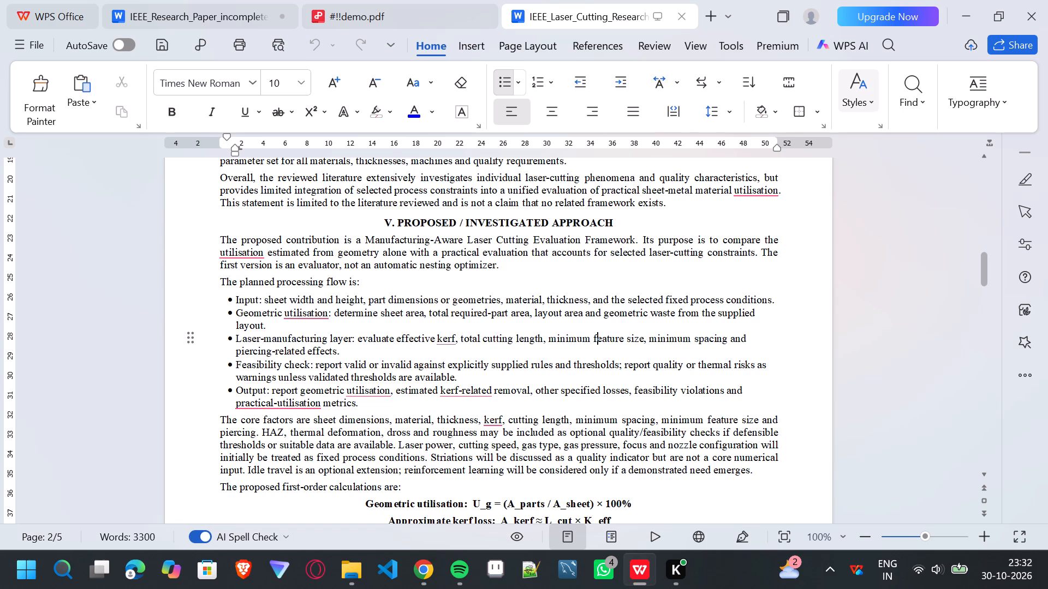
pyautogui.moveTo(277, 337); pyautogui.dragTo(693, 364)
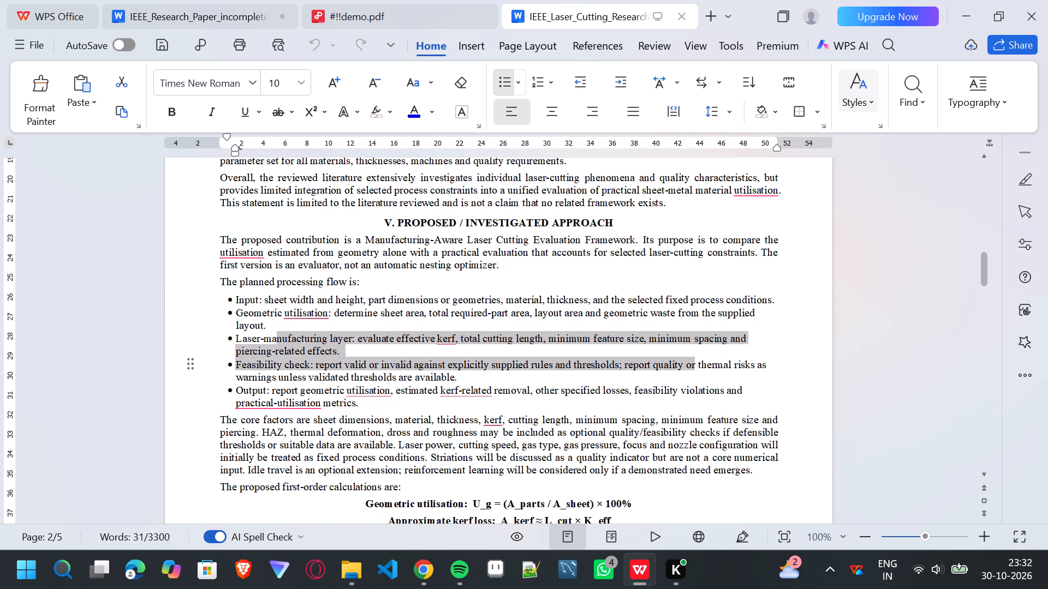
pyautogui.moveTo(693, 364); pyautogui.dragTo(691, 368)
pyautogui.click(407, 401)
pyautogui.scroll(-5, 407, 401)
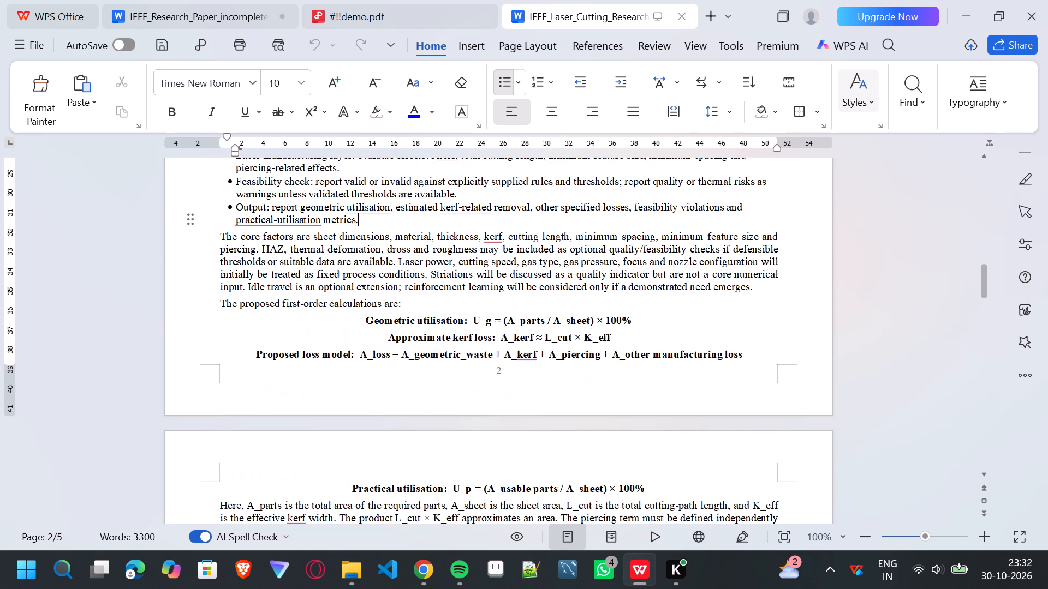
pyautogui.scroll(-7, 407, 401)
pyautogui.scroll(3, 406, 401)
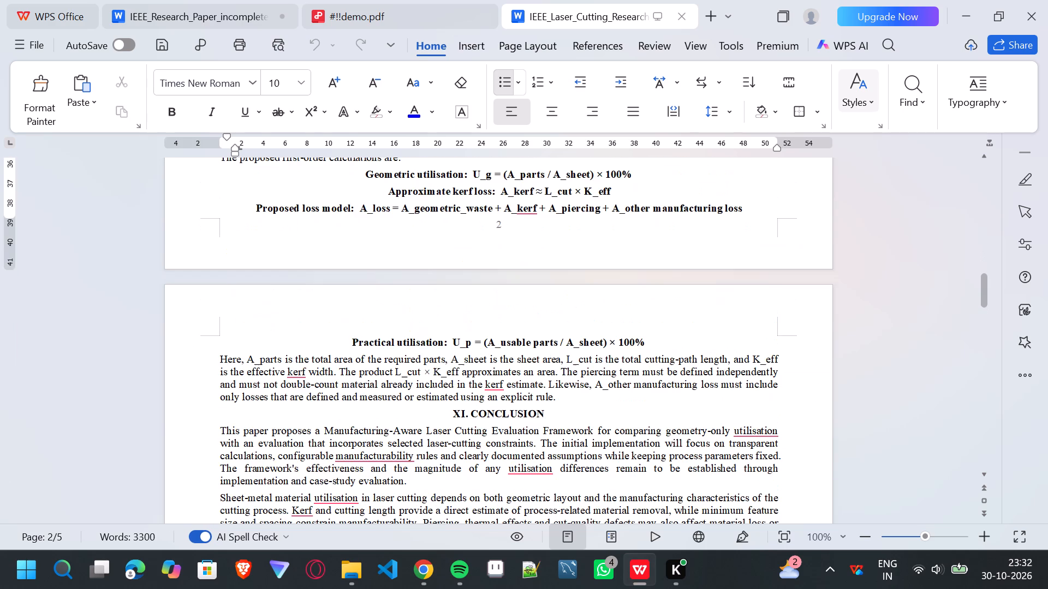
pyautogui.click(379, 0)
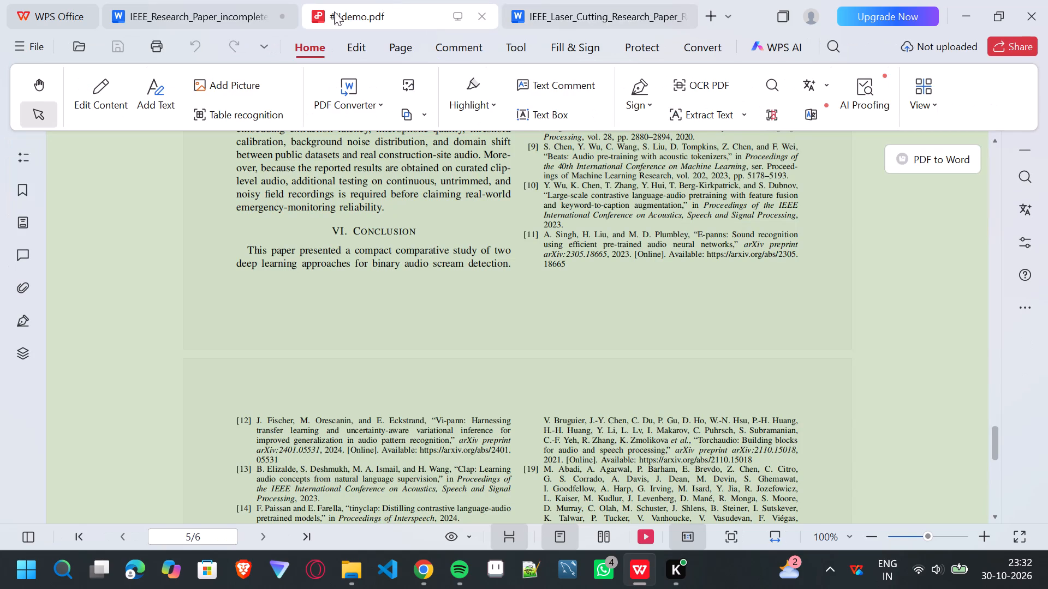
pyautogui.click(213, 0)
pyautogui.scroll(-6, 498, 370)
pyautogui.scroll(4, 499, 372)
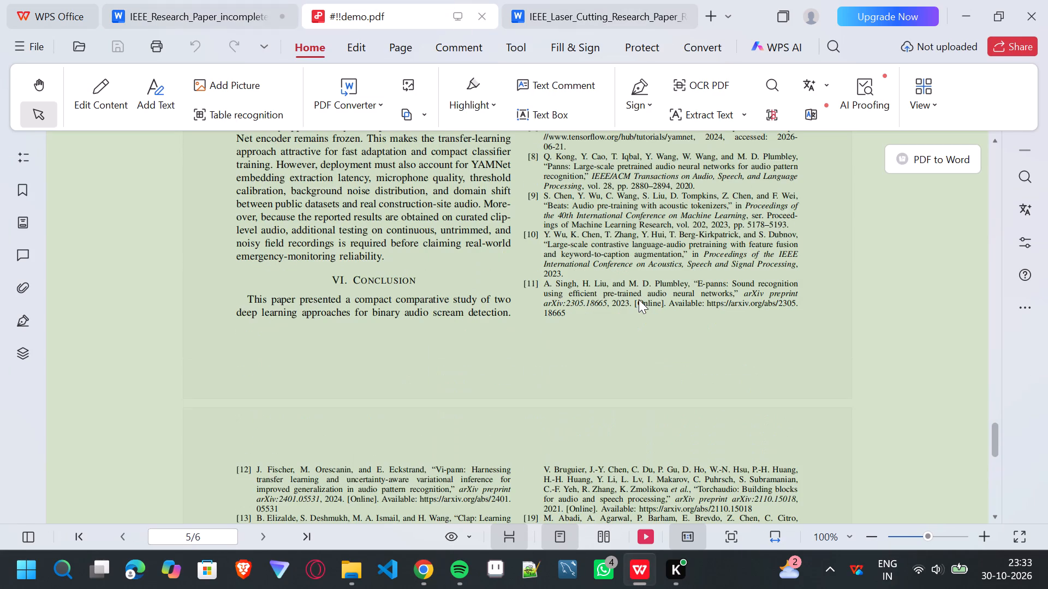
pyautogui.scroll(7, 639, 299)
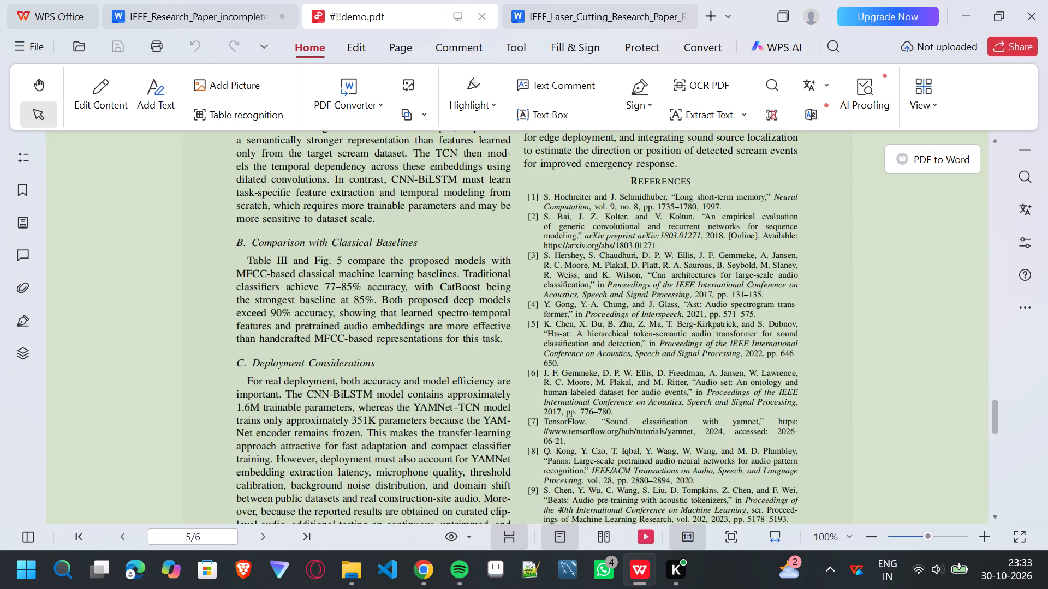
pyautogui.scroll(-2, 639, 299)
# Find the VI. Methodology section in the refined paper and select its text starting from the first paragraph.
pyautogui.doubleClick(649, 0)
pyautogui.scroll(-2, 553, 424)
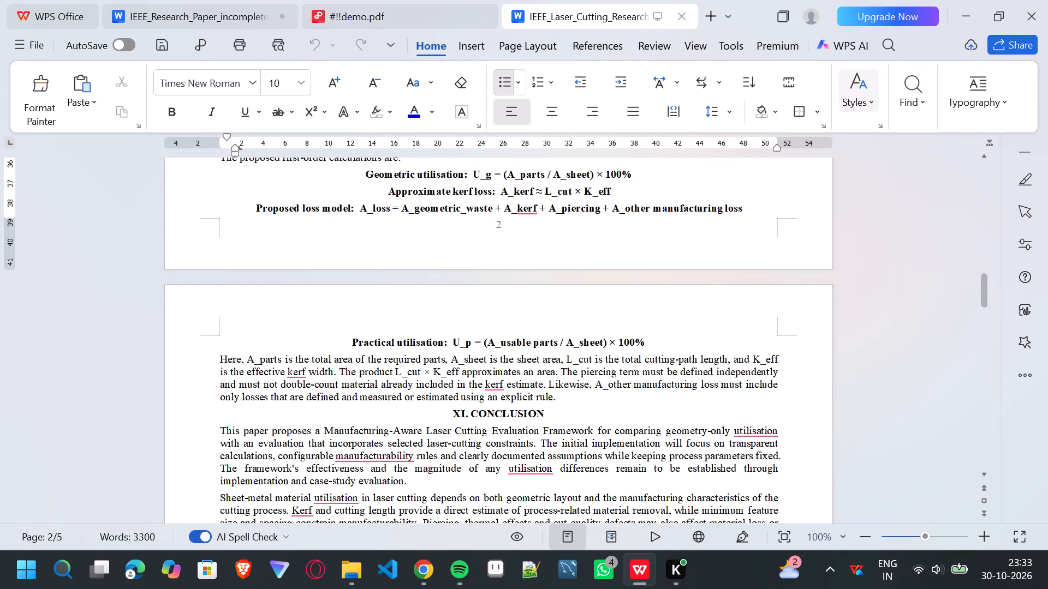
pyautogui.scroll(-17, 553, 424)
pyautogui.scroll(-5, 553, 424)
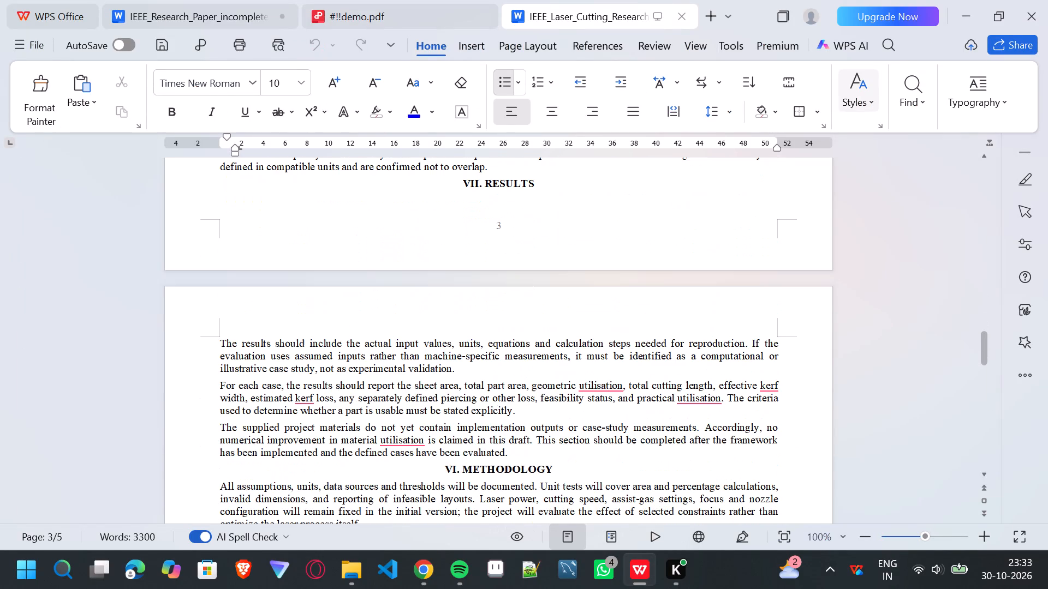
pyautogui.scroll(5, 553, 424)
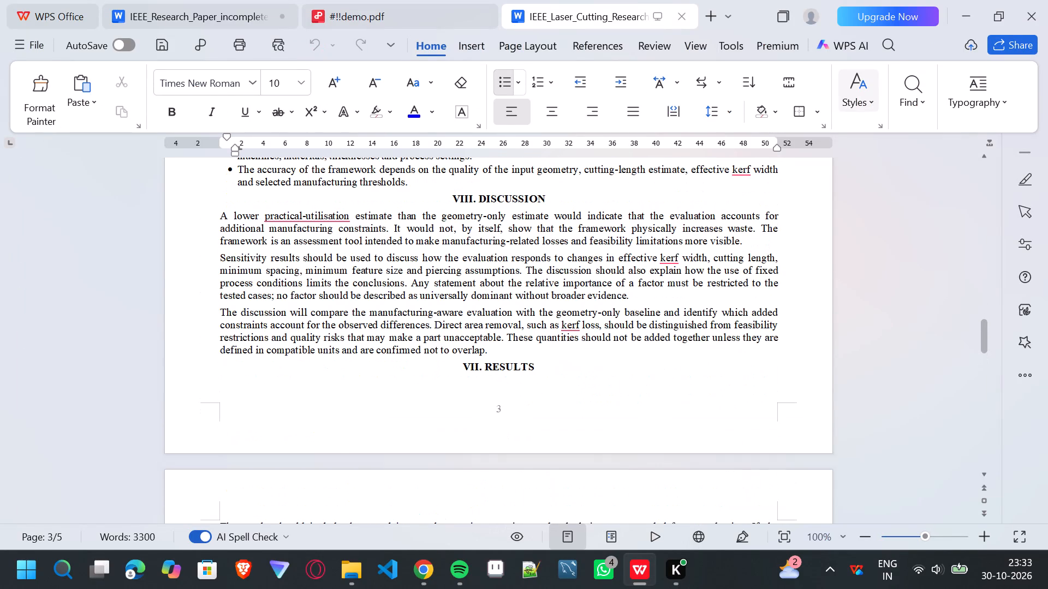
pyautogui.scroll(-10, 553, 424)
pyautogui.scroll(-3, 503, 426)
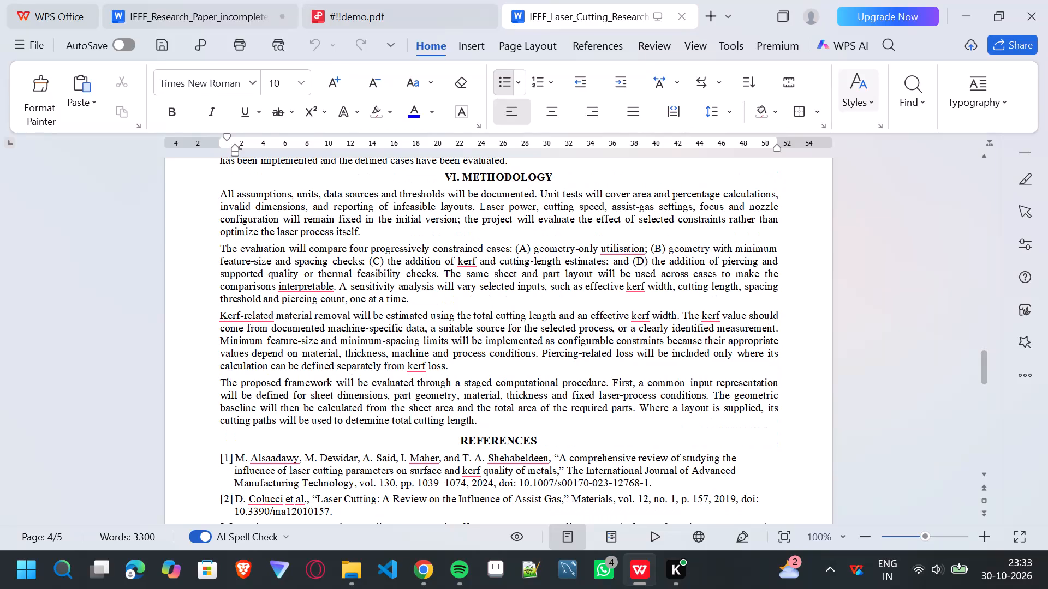
pyautogui.moveTo(222, 191); pyautogui.dragTo(389, 213)
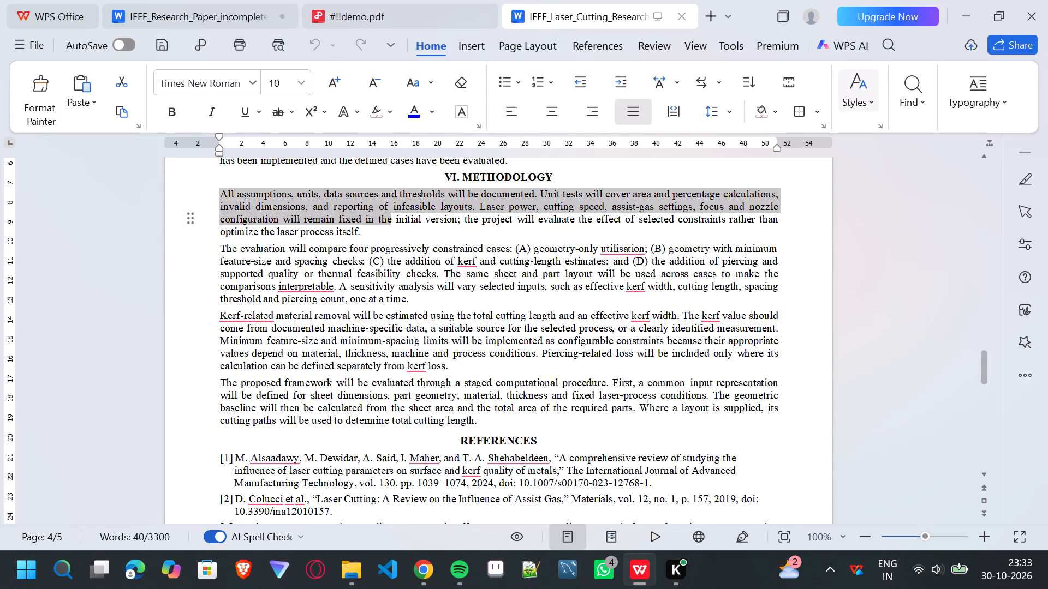
# Extend the selection through all four VI. Methodology paragraphs of the refined paper, ending before References, and copy them.
pyautogui.moveTo(389, 213); pyautogui.dragTo(386, 221)
pyautogui.moveTo(386, 221); pyautogui.dragTo(487, 414)
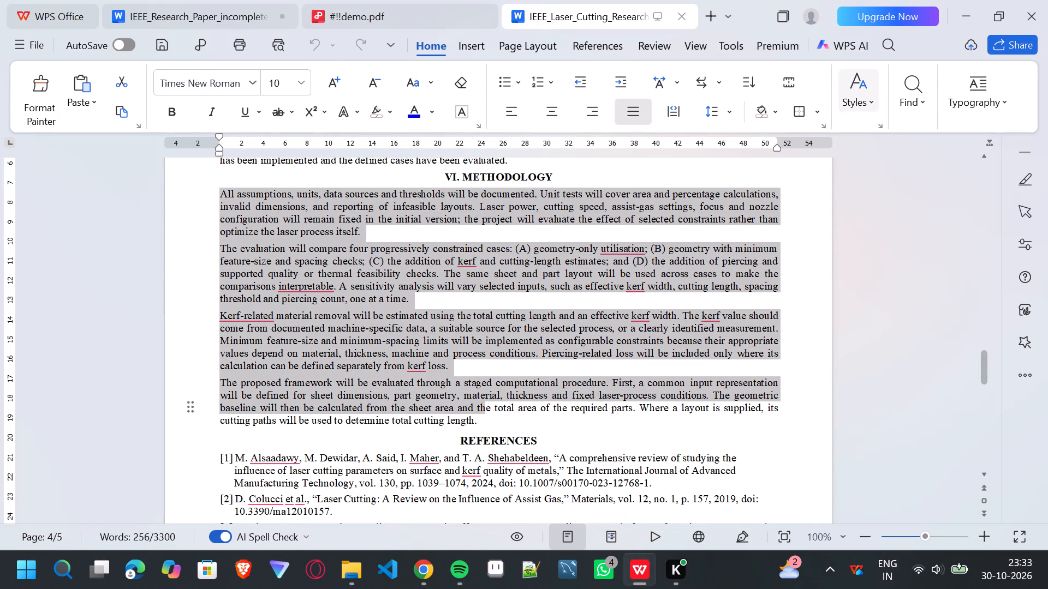
pyautogui.moveTo(487, 414); pyautogui.dragTo(475, 419)
pyautogui.hotkey('ctrl', 'c')
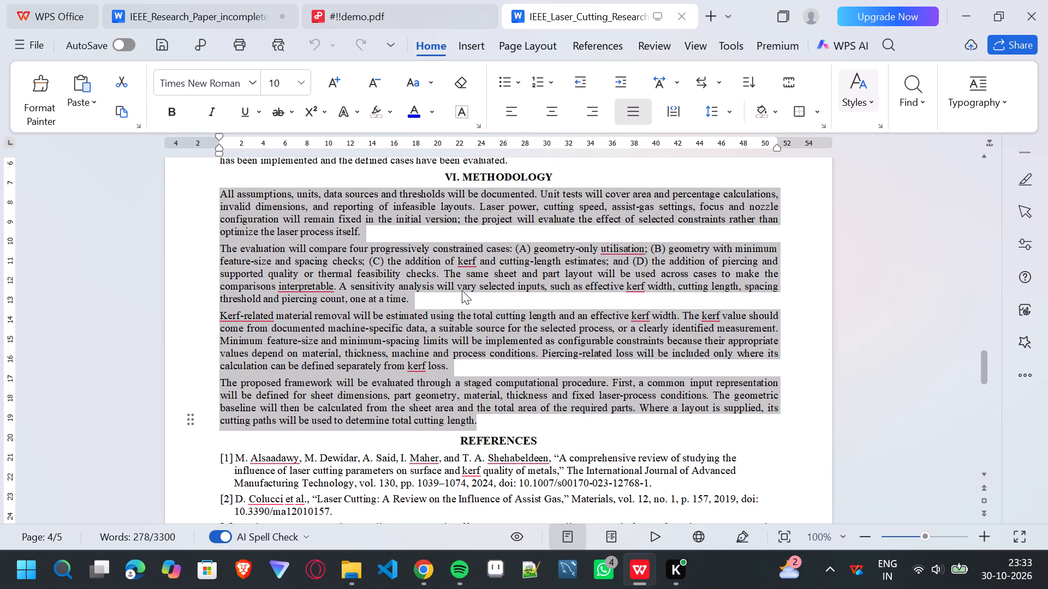
# In the incomplete research paper, replace the whole body text under VI. Methodology with the copied refined text.
pyautogui.click(237, 0)
pyautogui.scroll(9, 540, 351)
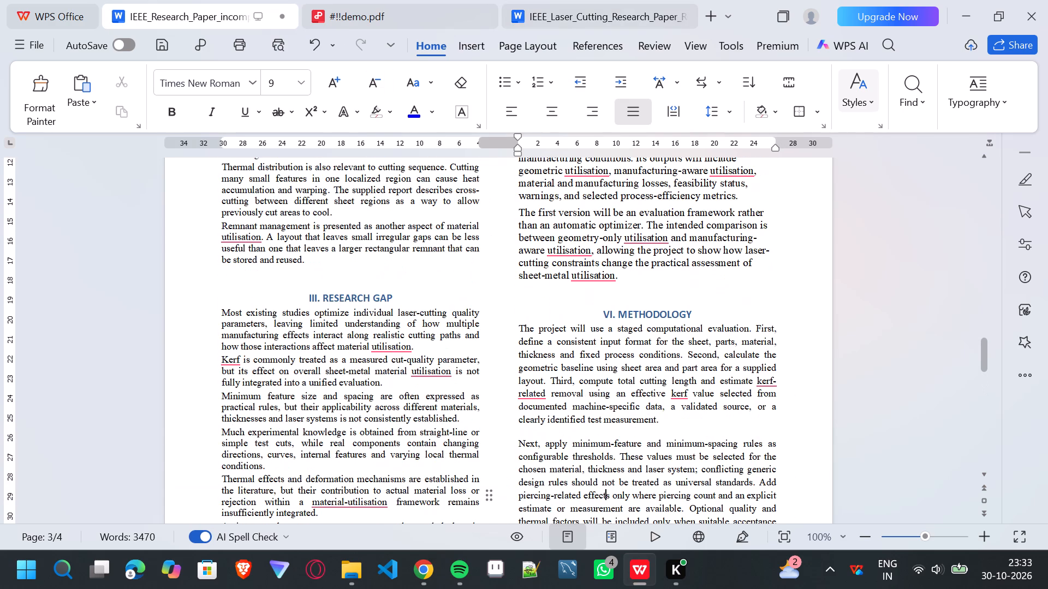
pyautogui.moveTo(519, 326); pyautogui.dragTo(542, 418)
pyautogui.scroll(-13, 588, 429)
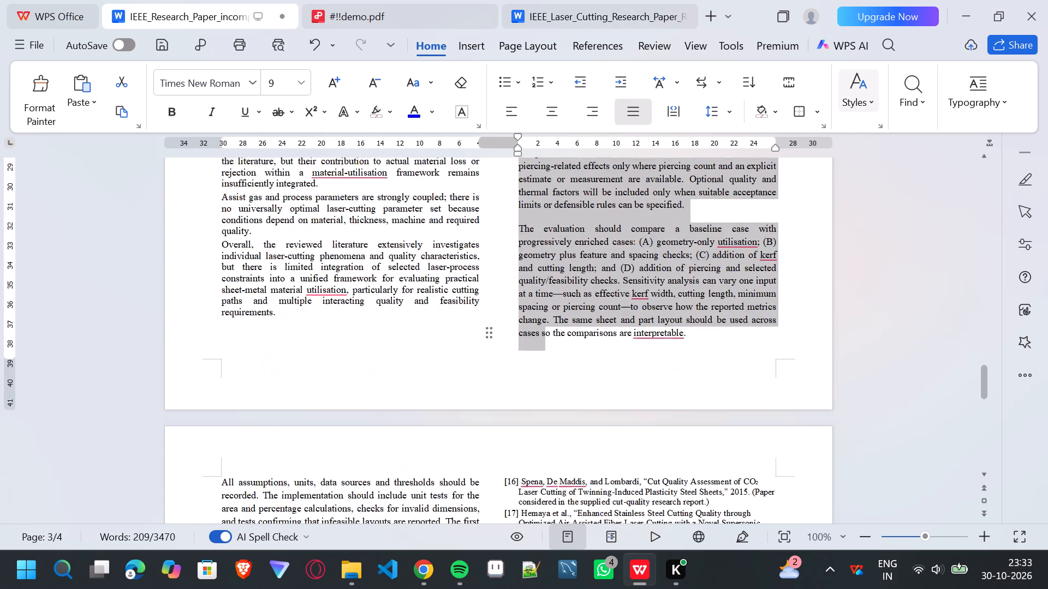
pyautogui.moveTo(542, 418); pyautogui.dragTo(245, 423)
pyautogui.hotkey('ctrl', 'v')
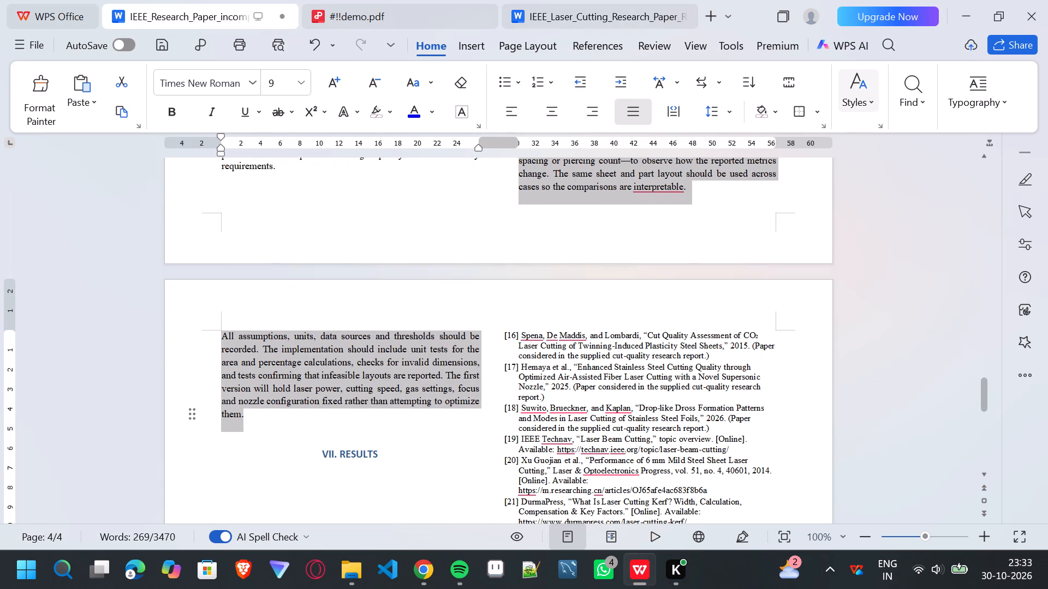
pyautogui.scroll(8, 516, 396)
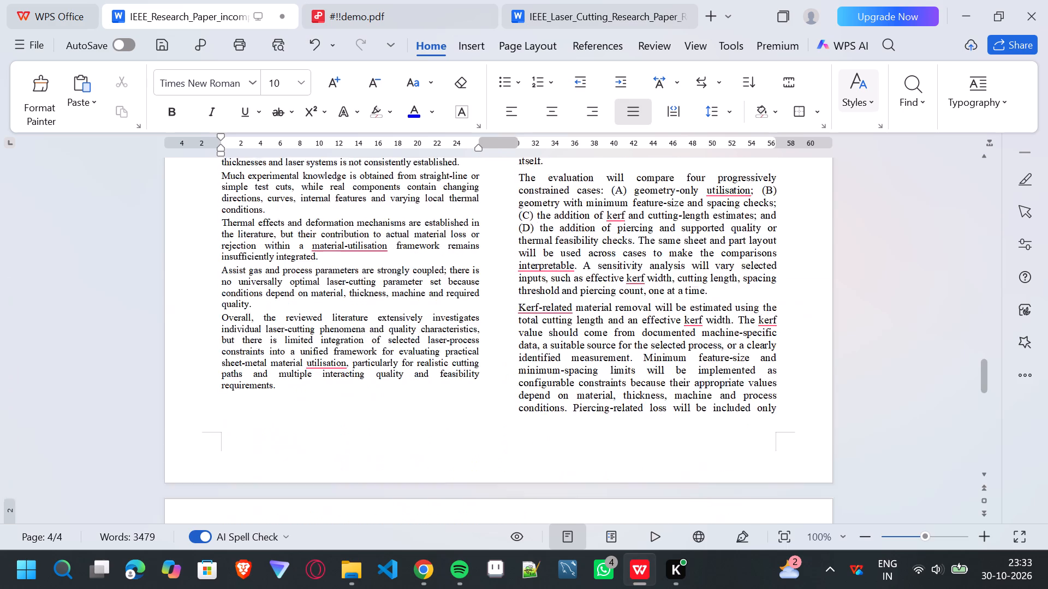
pyautogui.scroll(11, 516, 395)
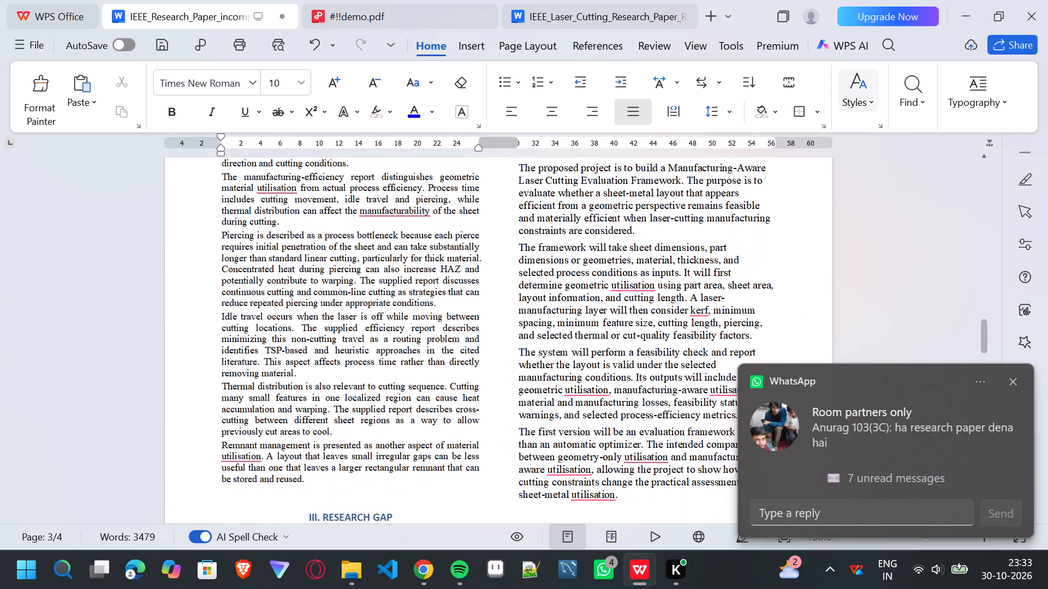
# Return to the refined paper and select the three results paragraphs under VII. Results, above the VI. Methodology heading.
pyautogui.click(539, 0)
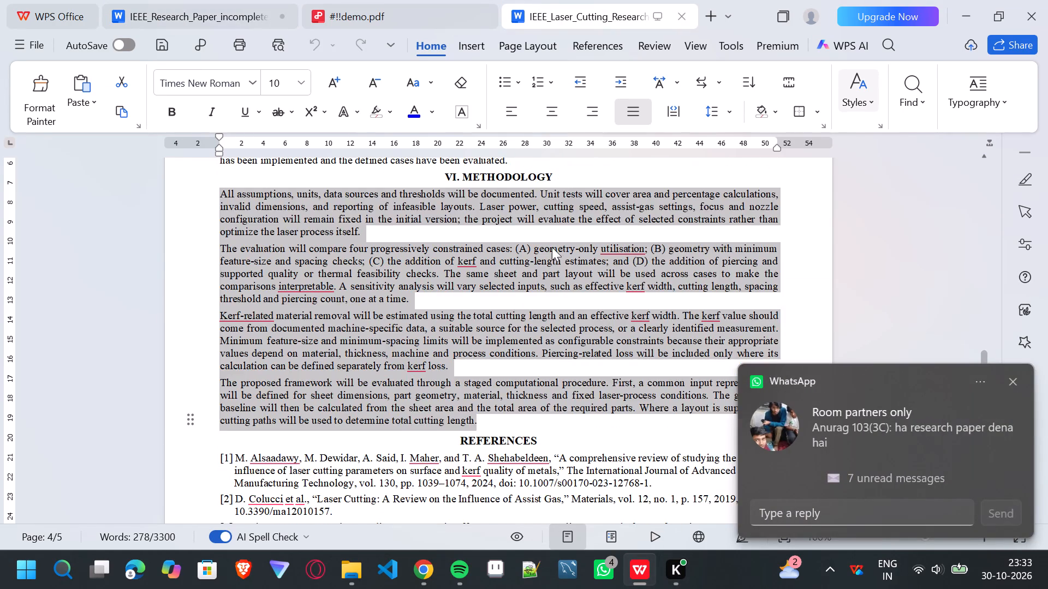
pyautogui.scroll(-3, 551, 317)
pyautogui.scroll(13, 551, 322)
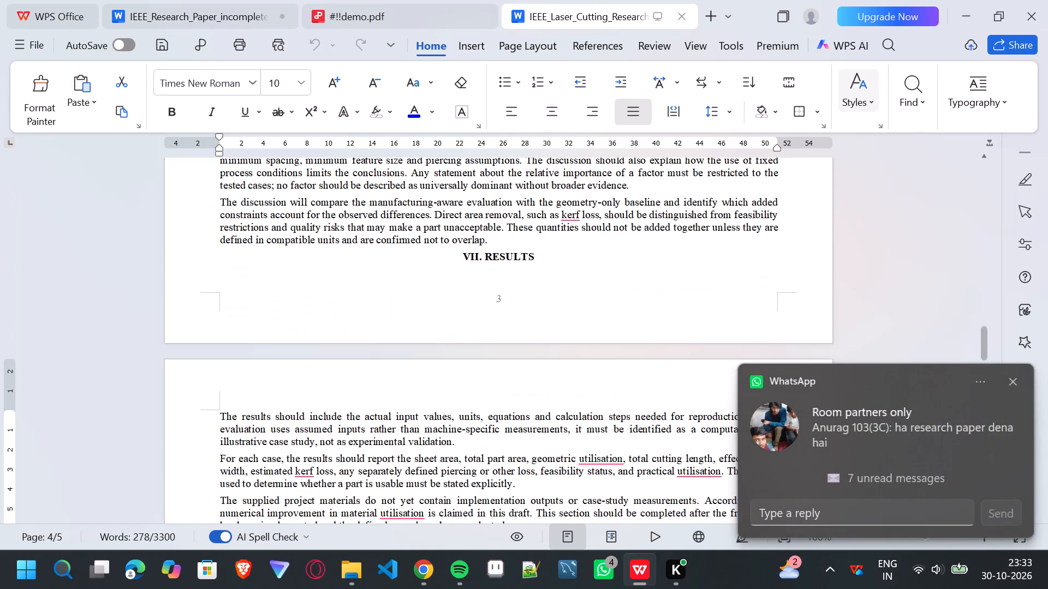
pyautogui.scroll(-3, 486, 325)
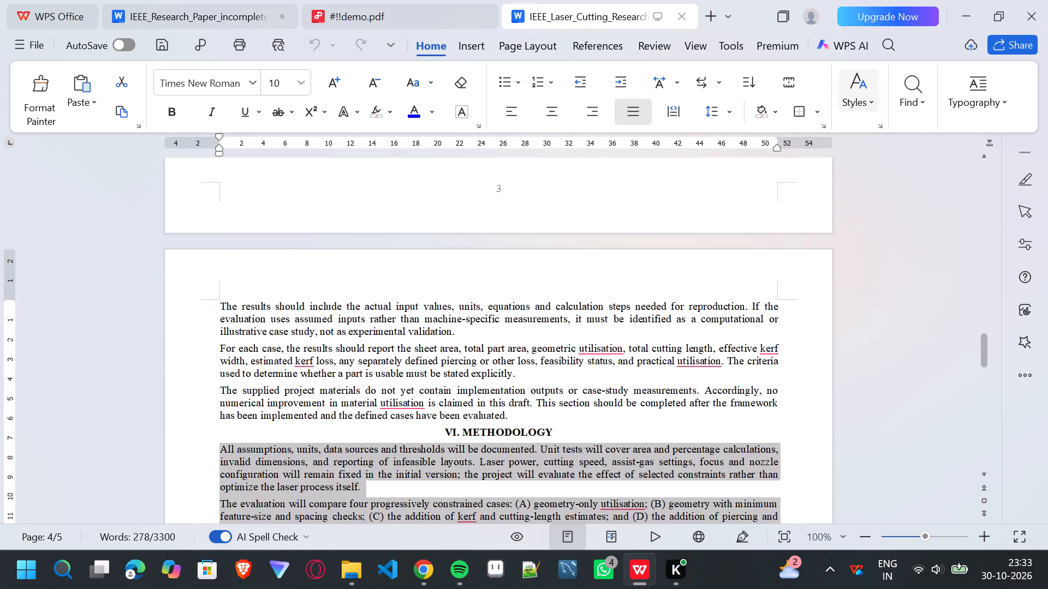
pyautogui.moveTo(222, 306); pyautogui.dragTo(349, 322)
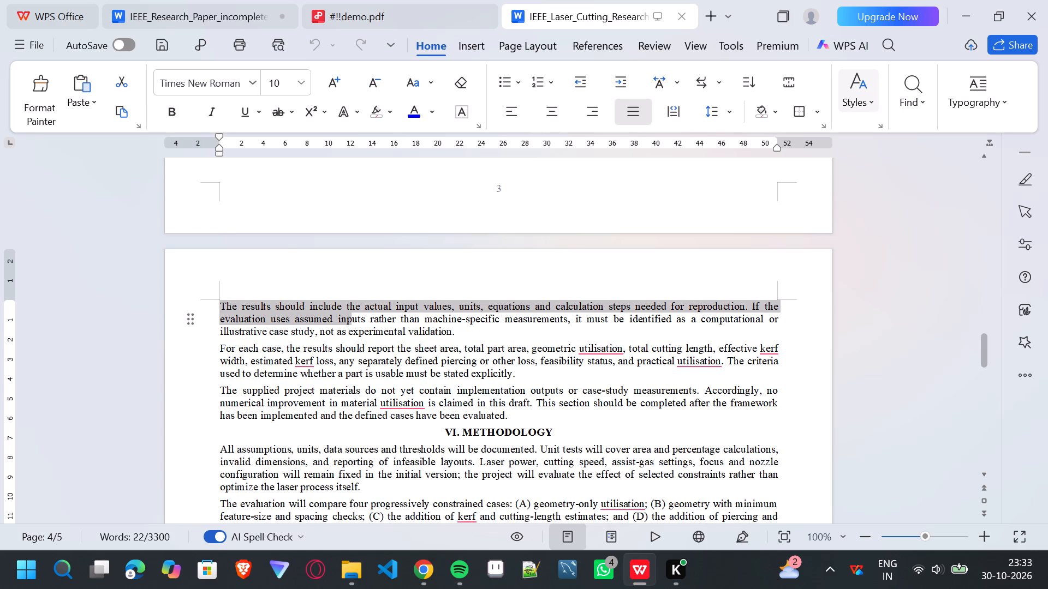
pyautogui.moveTo(349, 322); pyautogui.dragTo(423, 328)
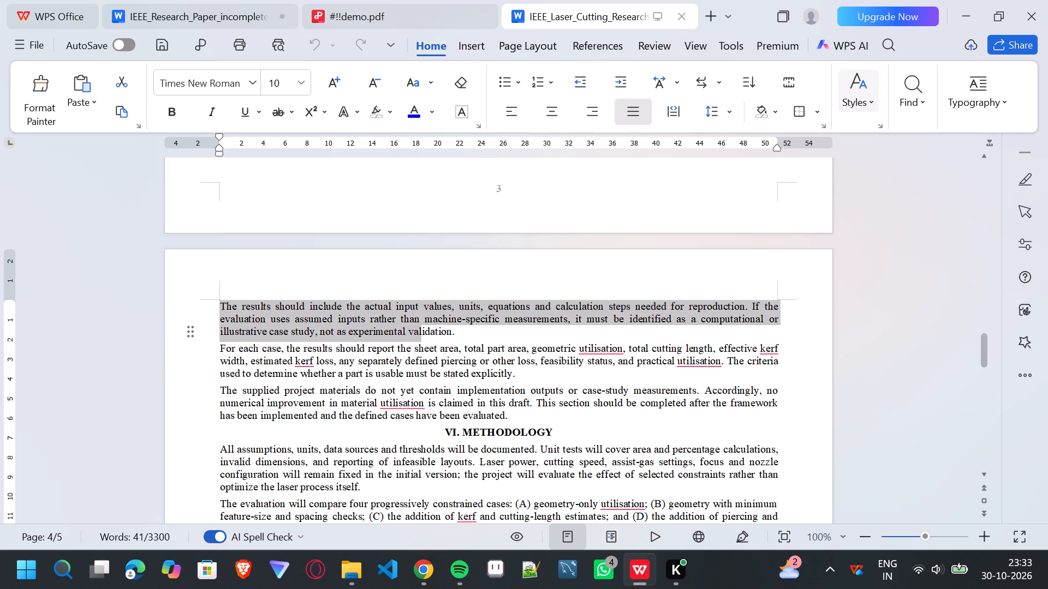
pyautogui.moveTo(423, 328); pyautogui.dragTo(487, 382)
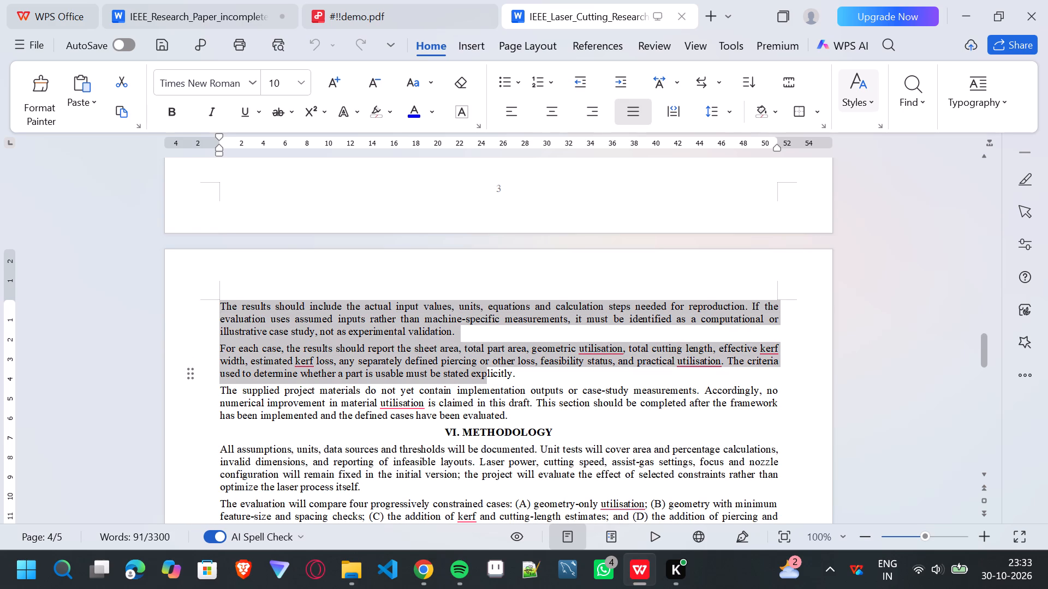
pyautogui.moveTo(487, 382); pyautogui.dragTo(493, 422)
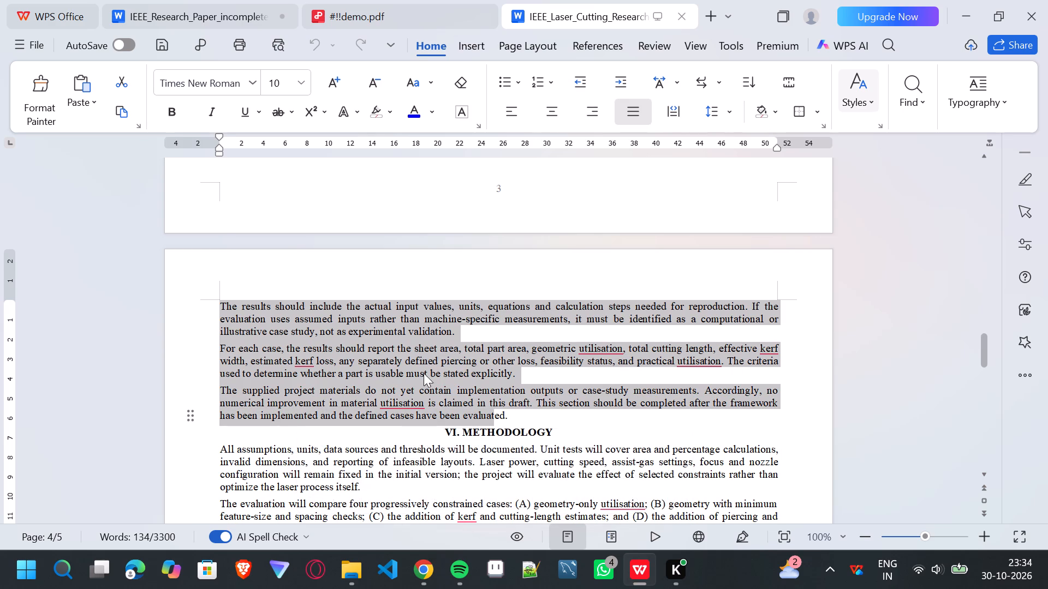
# Copy the refined paper's three Results paragraphs into the incomplete paper under the VII. Results heading, before the references.
pyautogui.click(335, 357)
pyautogui.scroll(3, 436, 372)
pyautogui.scroll(-2, 284, 388)
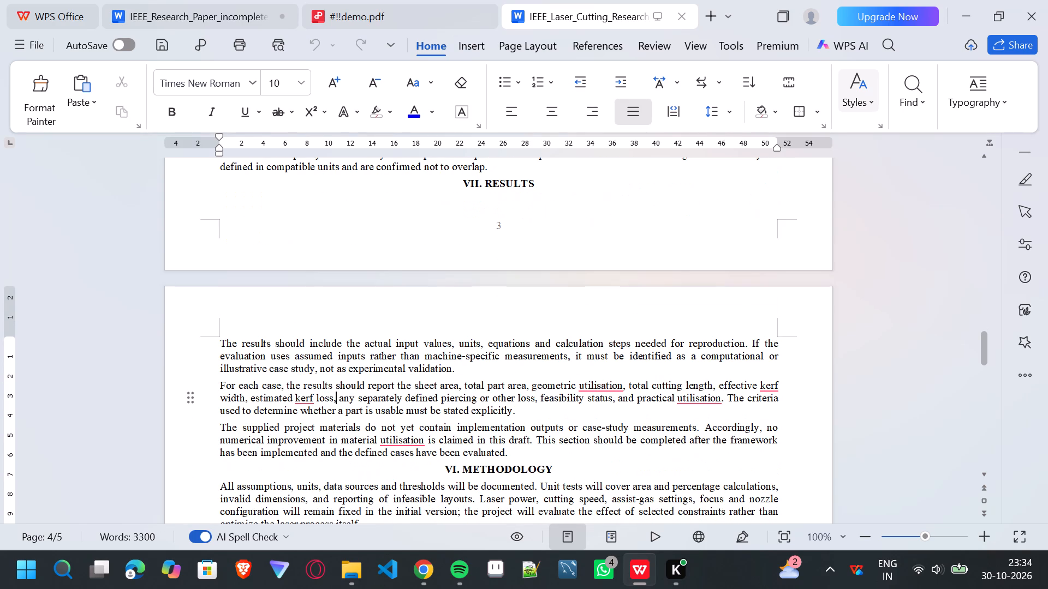
pyautogui.moveTo(221, 346); pyautogui.dragTo(529, 447)
pyautogui.hotkey('ctrl', 'c')
pyautogui.click(412, 0)
pyautogui.click(216, 0)
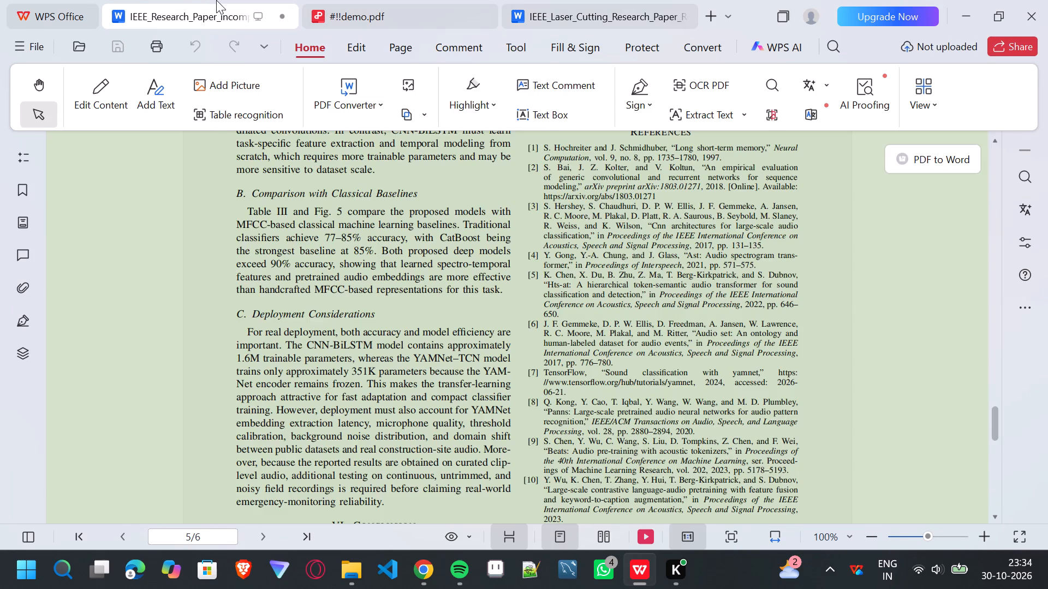
pyautogui.scroll(-17, 368, 347)
pyautogui.scroll(-3, 438, 371)
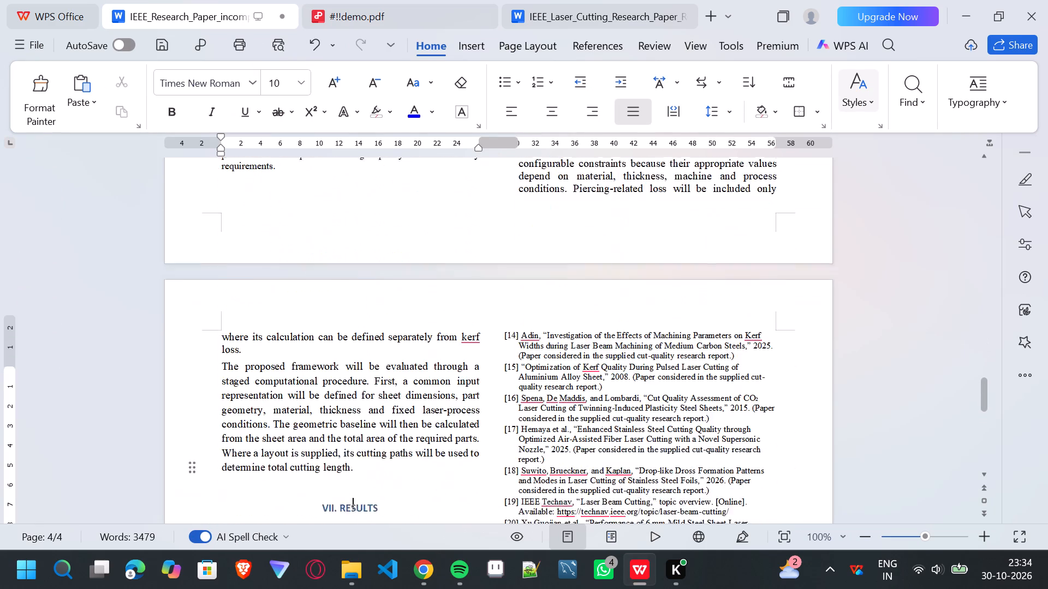
pyautogui.scroll(-6, 439, 369)
pyautogui.click(350, 285)
pyautogui.click(368, 274)
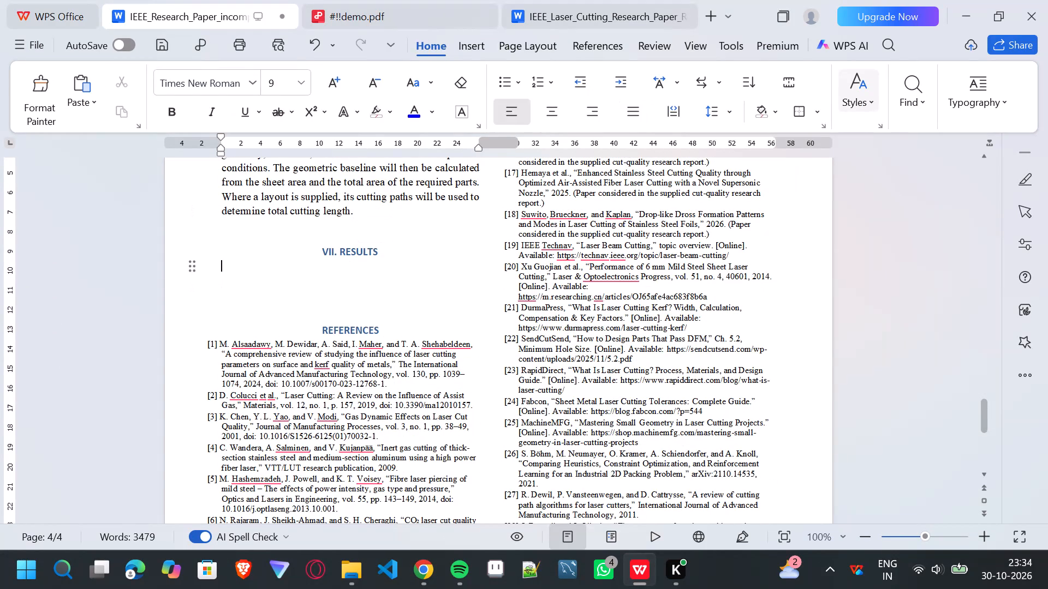
pyautogui.hotkey('ctrl', 'v')
pyautogui.scroll(-4, 433, 398)
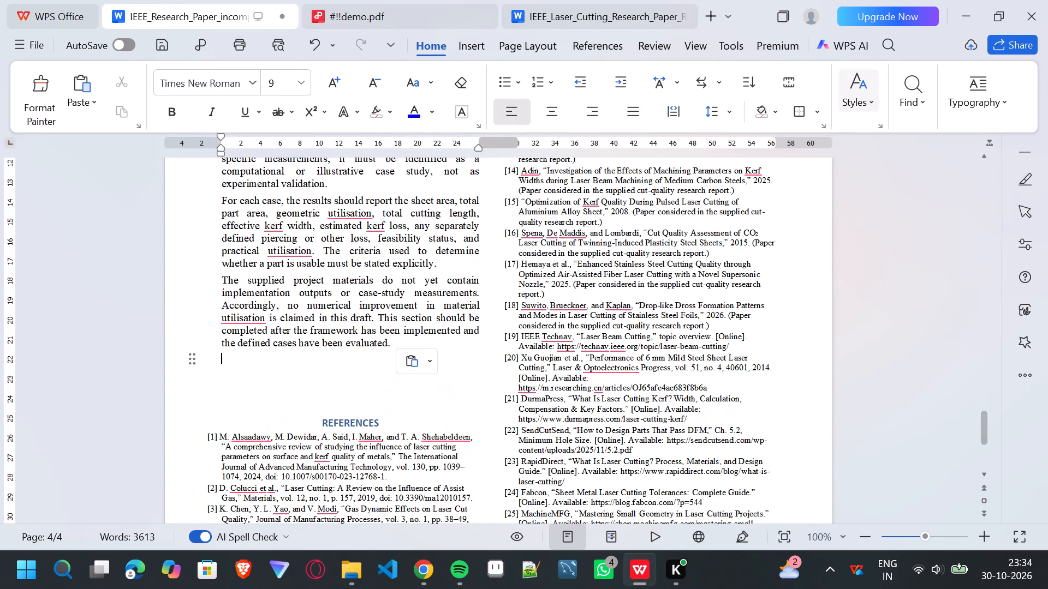
# Locate the VIII. Discussion section in the refined paper.
pyautogui.click(624, 0)
pyautogui.scroll(7, 609, 306)
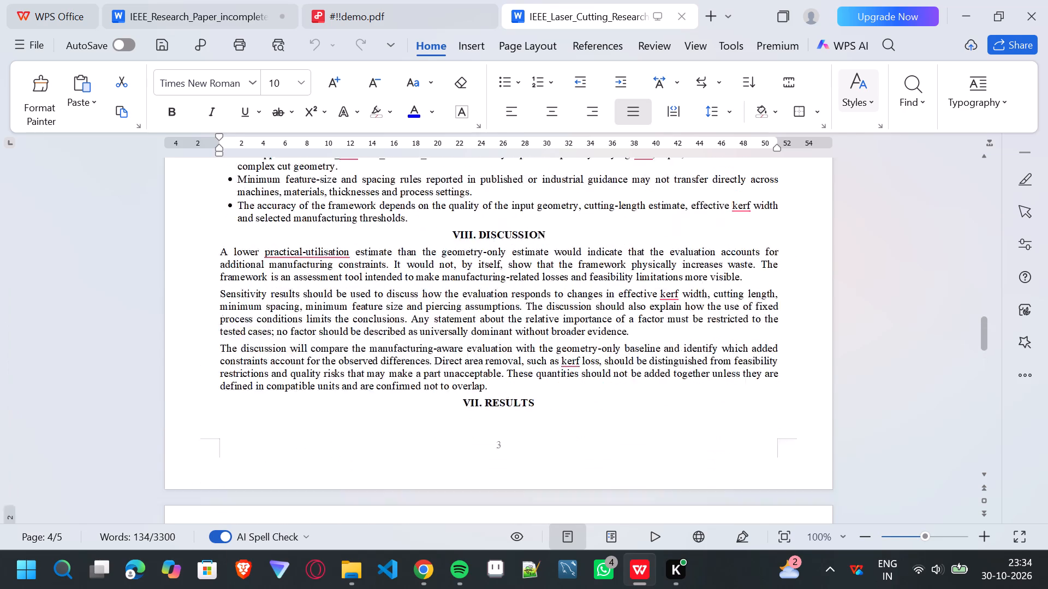
pyautogui.scroll(1, 609, 306)
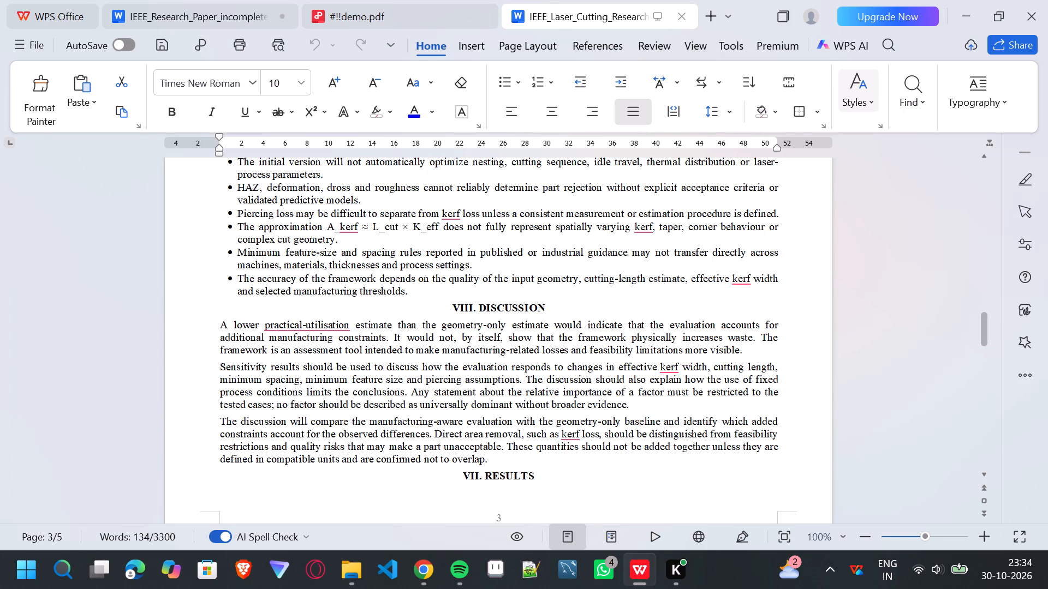
# Copy the VIII. Discussion heading and its three paragraphs from the refined paper into the incomplete paper, before the references.
pyautogui.moveTo(452, 305); pyautogui.dragTo(454, 322)
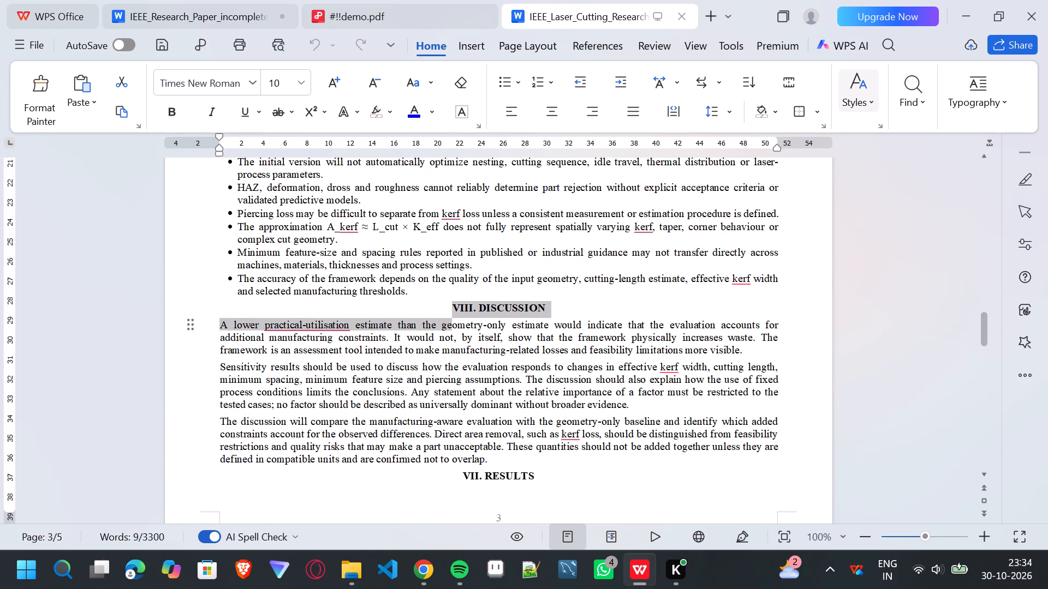
pyautogui.moveTo(454, 322); pyautogui.dragTo(491, 456)
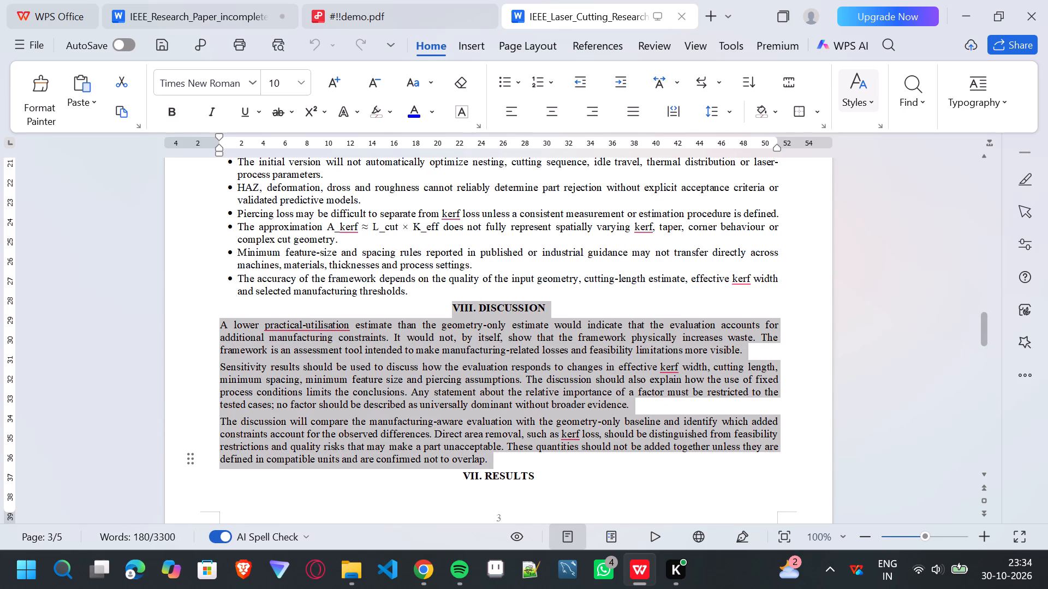
pyautogui.moveTo(491, 456); pyautogui.dragTo(490, 454)
pyautogui.hotkey('ctrl', 'c')
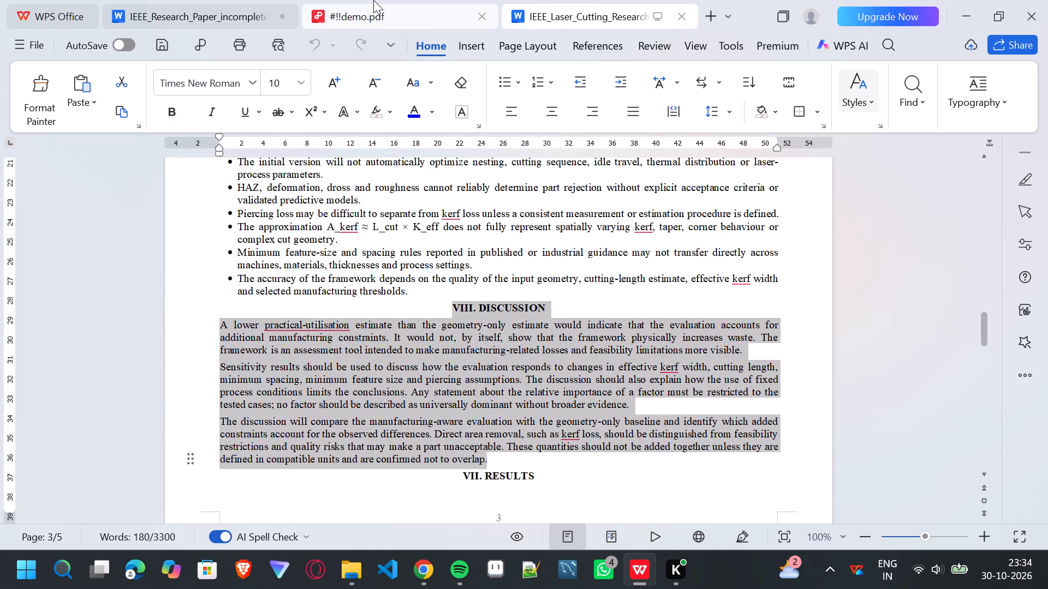
pyautogui.doubleClick(216, 0)
pyautogui.hotkey('ctrl', 'v')
# Add one blank line after the end of the Discussion text, above the References heading.
pyautogui.scroll(2, 358, 348)
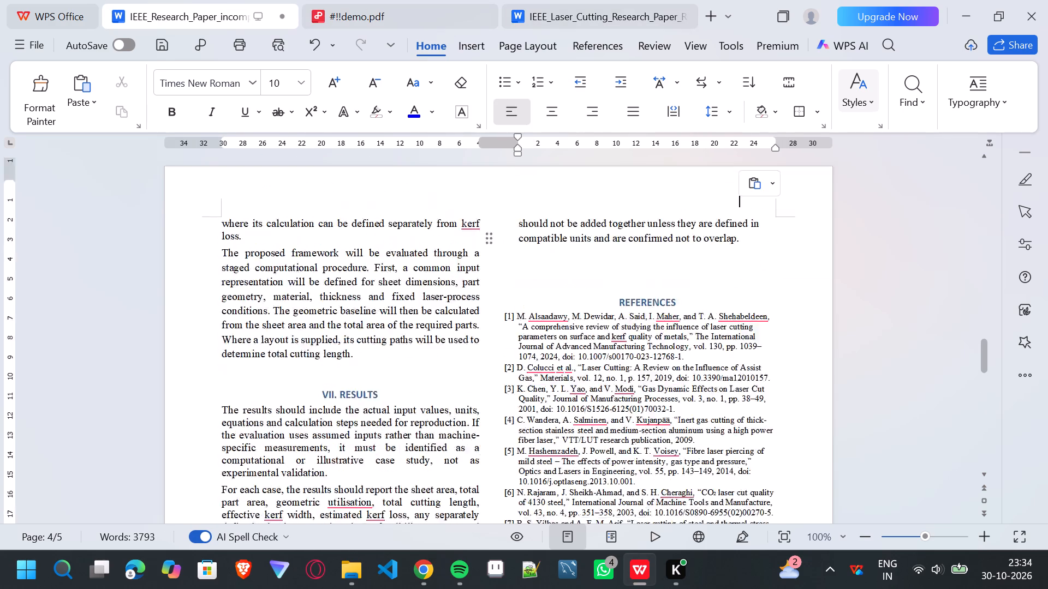
pyautogui.scroll(17, 358, 348)
pyautogui.scroll(-8, 359, 348)
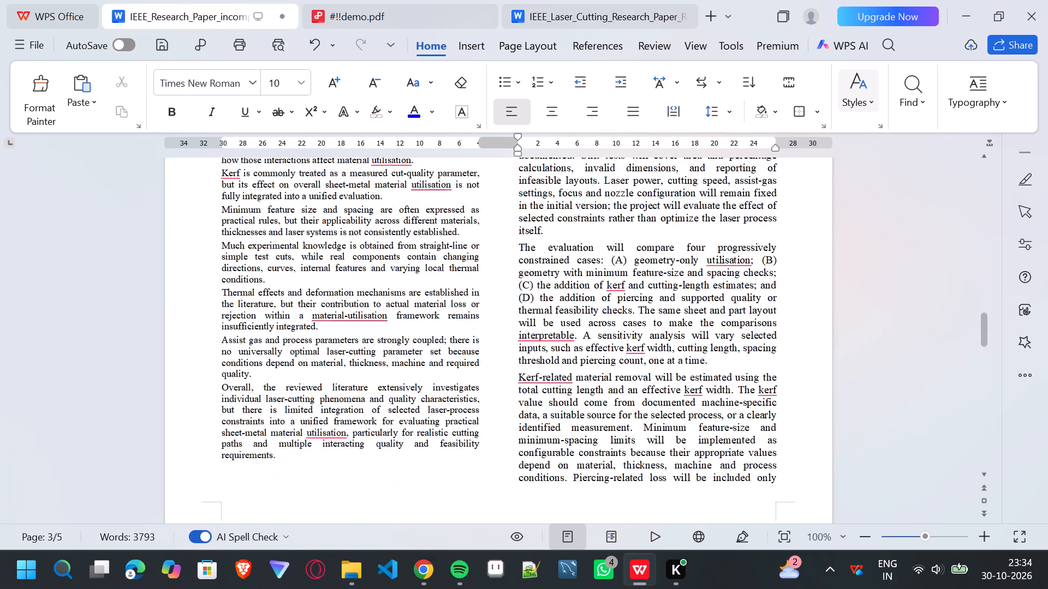
pyautogui.scroll(-19, 365, 346)
pyautogui.scroll(-5, 366, 345)
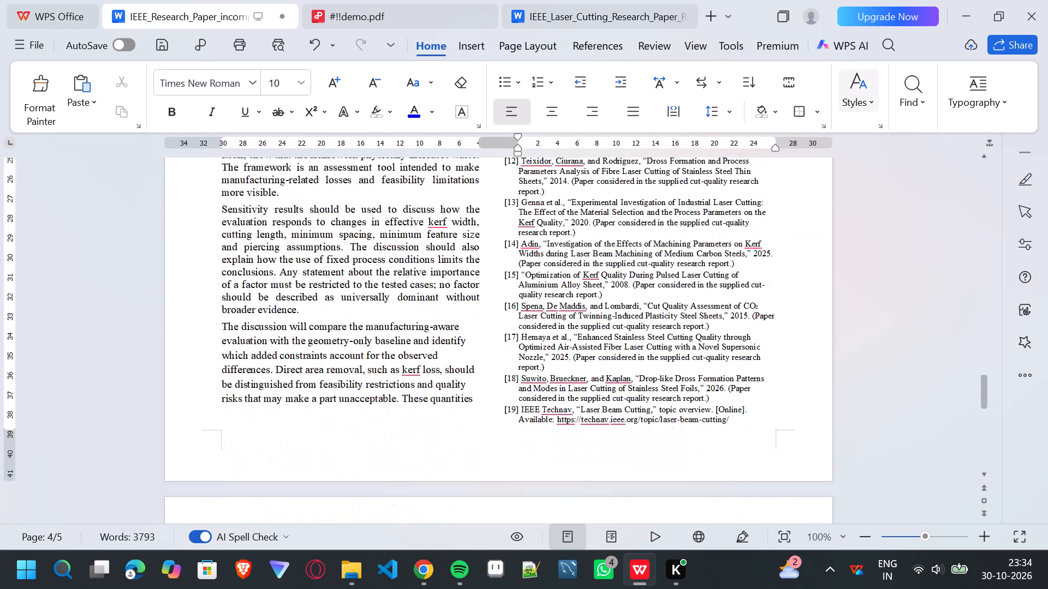
pyautogui.scroll(16, 366, 345)
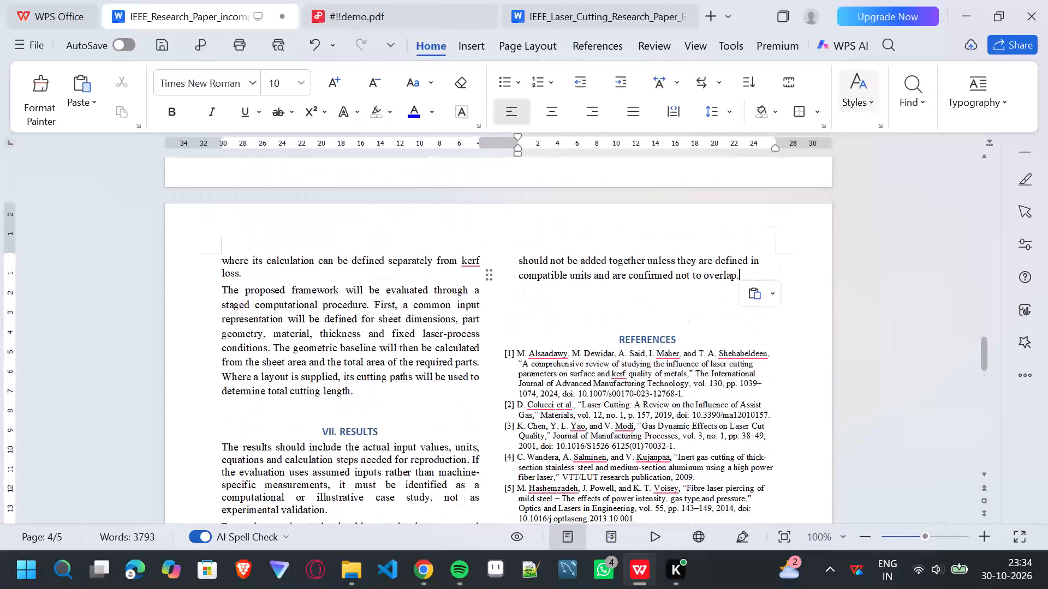
pyautogui.press('Return')
pyautogui.press('Return')
pyautogui.press('BackSpace')
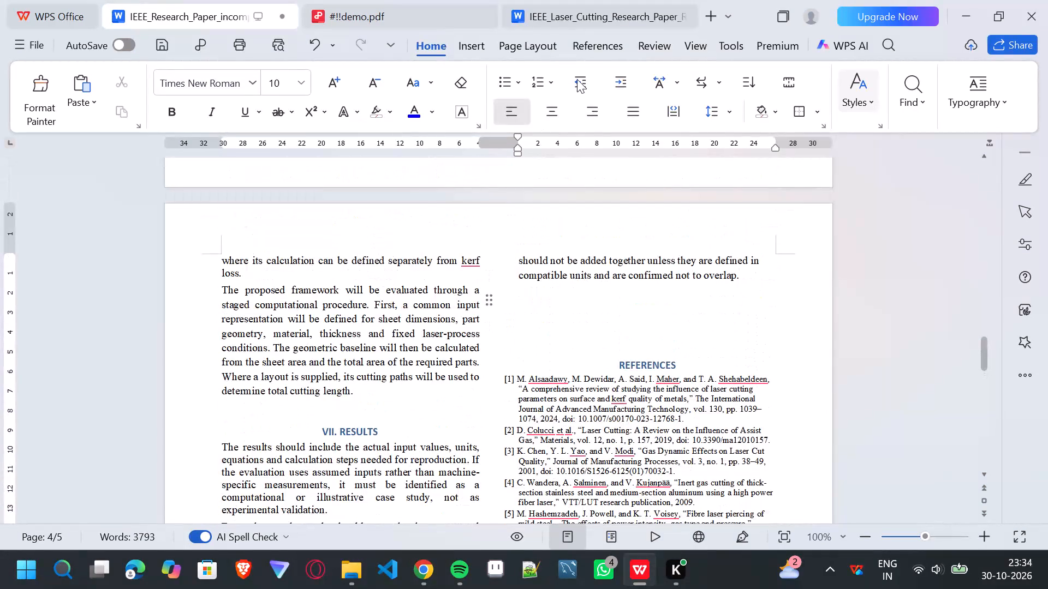
# Insert a blank line between the last Results paragraph and the VIII. Discussion heading.
pyautogui.scroll(-14, 519, 386)
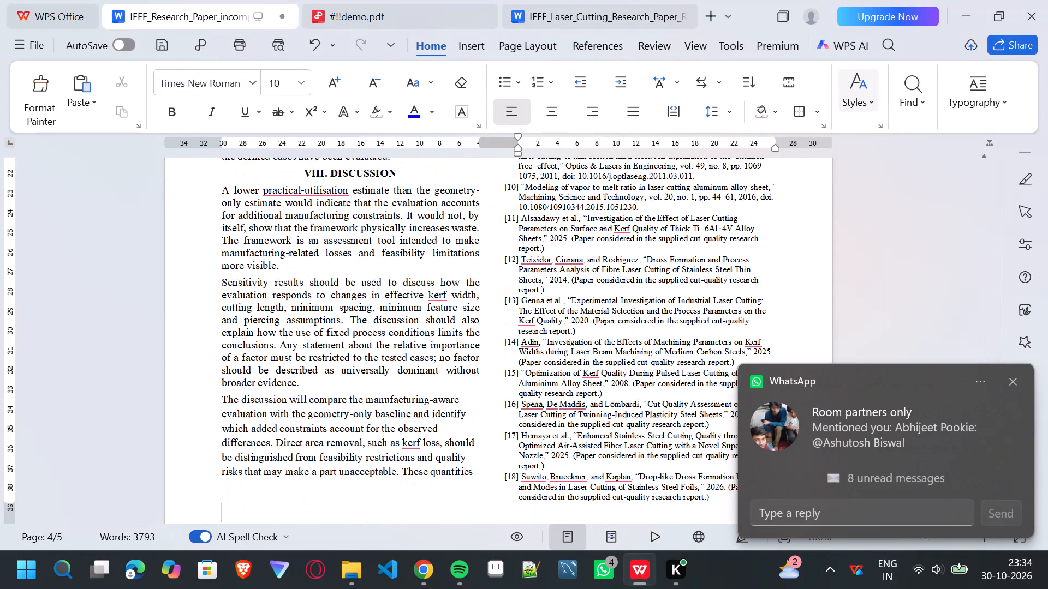
pyautogui.scroll(-13, 486, 406)
pyautogui.scroll(11, 485, 408)
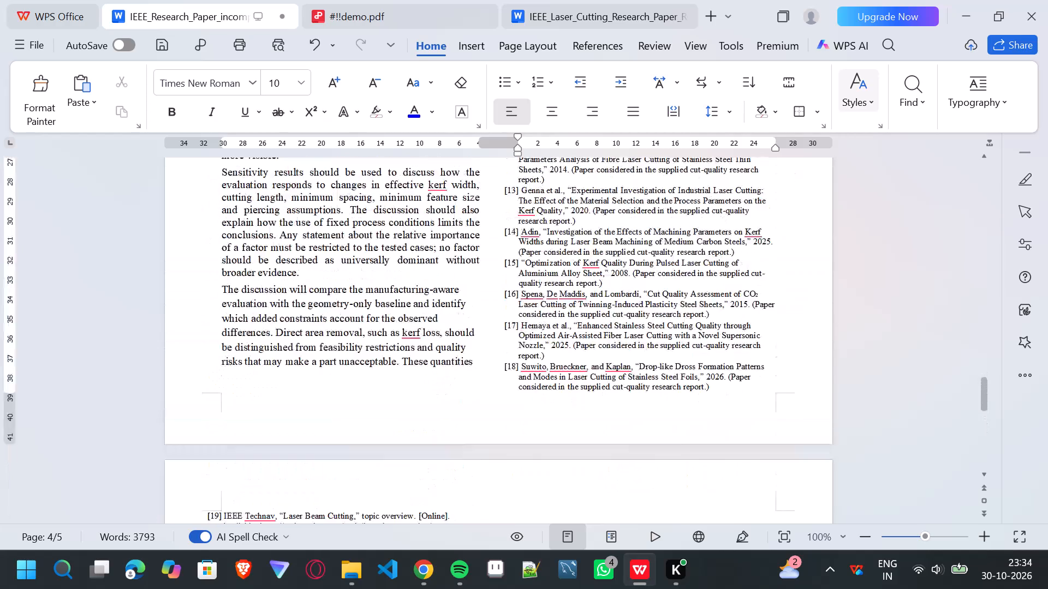
pyautogui.scroll(4, 485, 408)
pyautogui.click(411, 234)
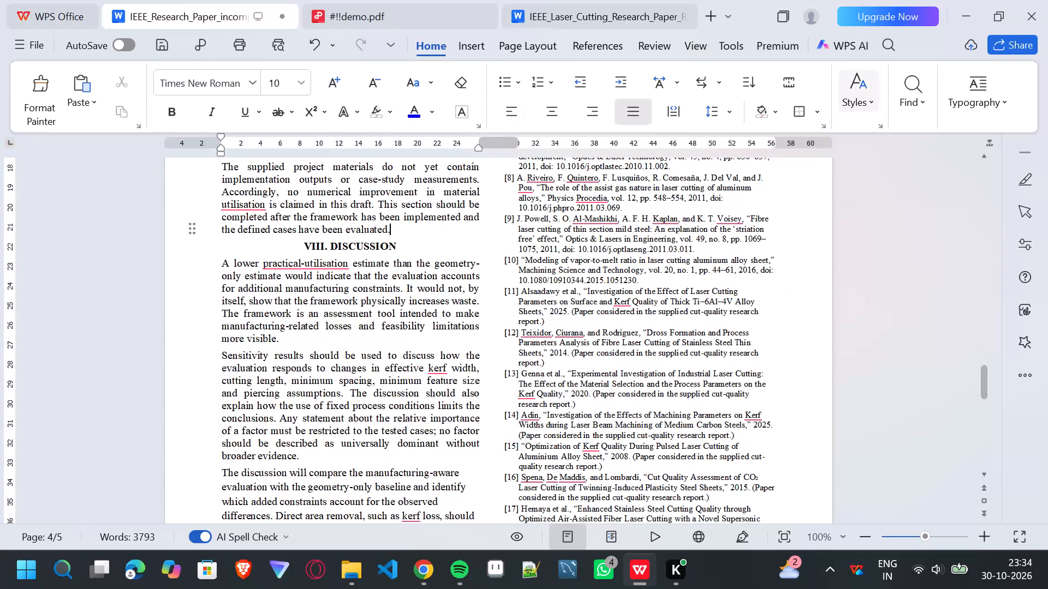
pyautogui.press('Return')
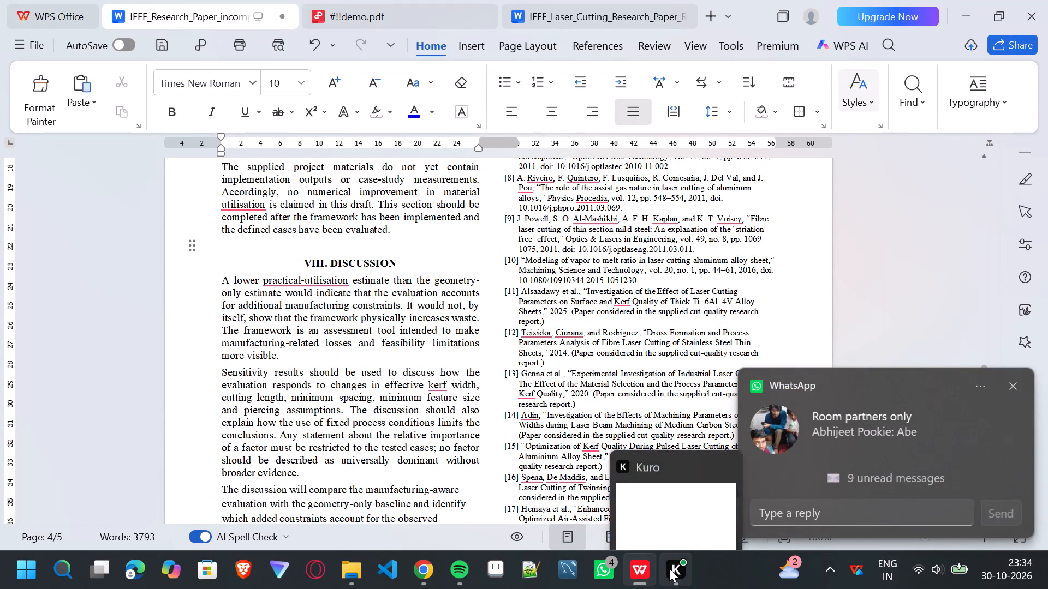
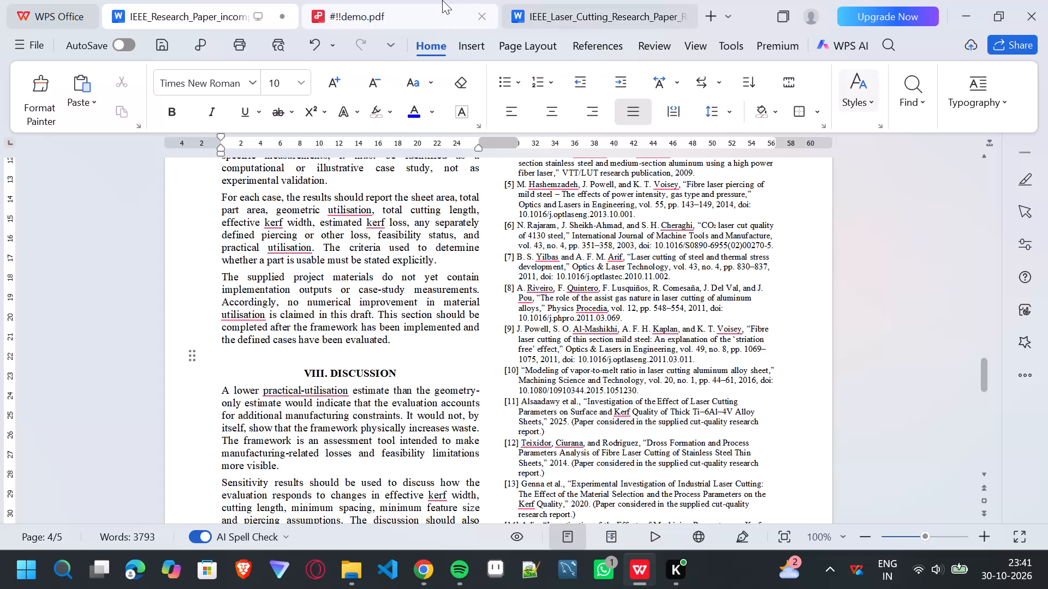
# Find the IX. Limitations section in the refined paper and start selecting its text from the heading through the bullet points.
pyautogui.click(426, 0)
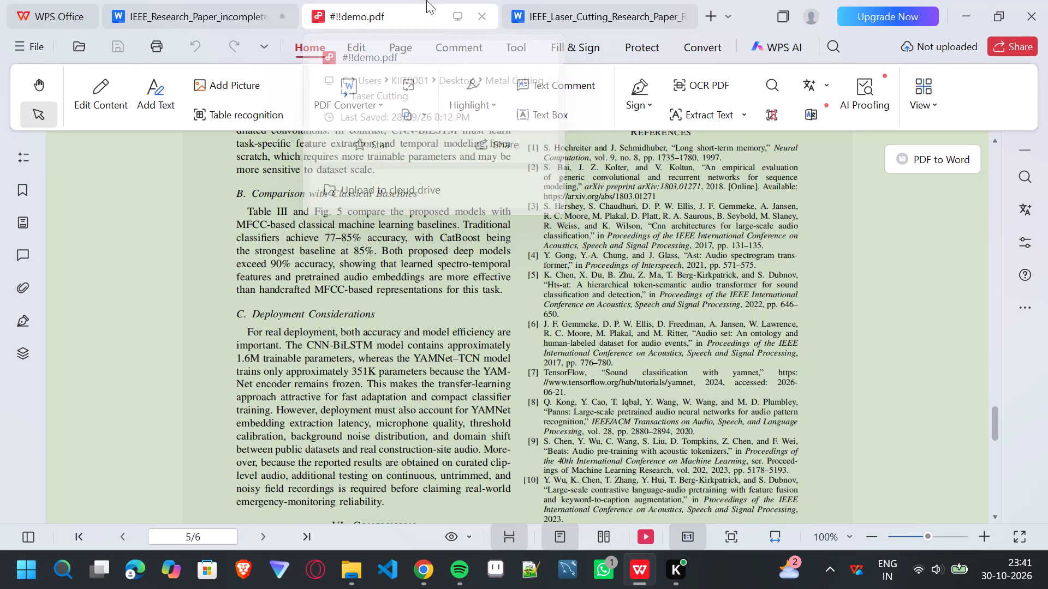
pyautogui.click(583, 0)
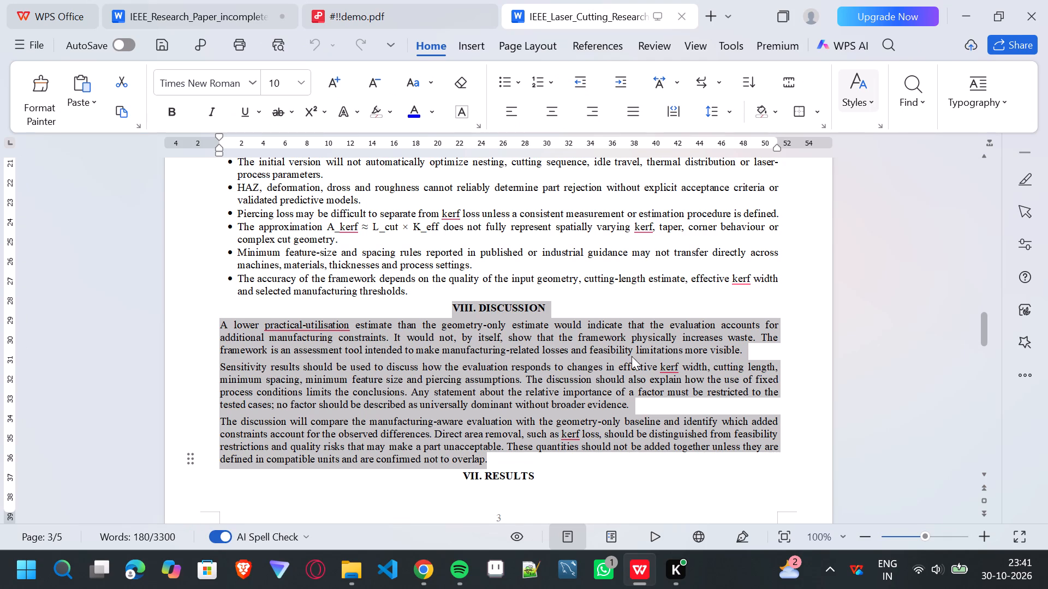
pyautogui.scroll(8, 632, 356)
pyautogui.scroll(-3, 632, 356)
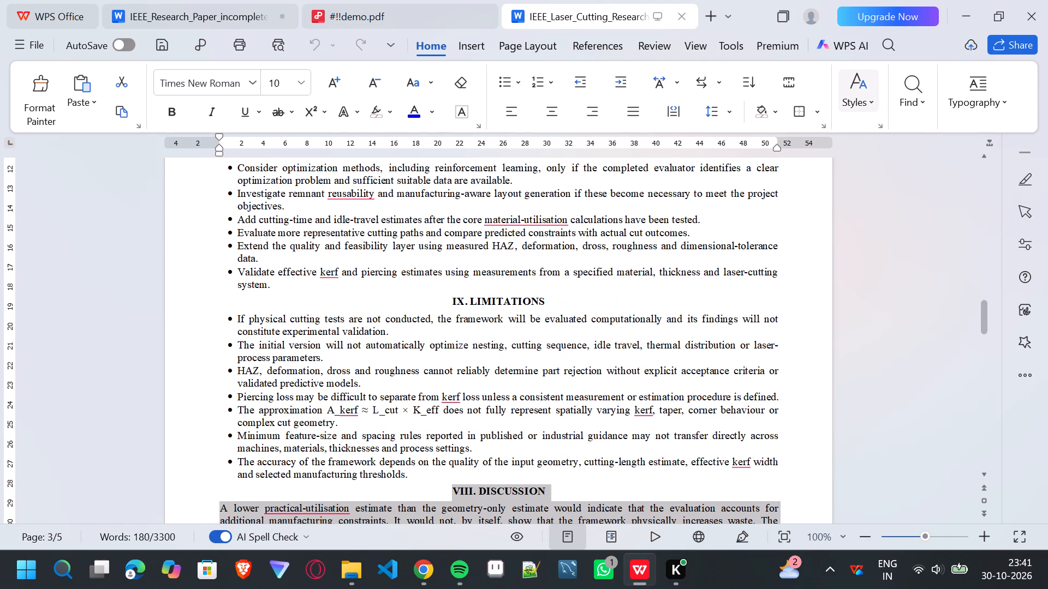
pyautogui.moveTo(452, 298); pyautogui.dragTo(445, 390)
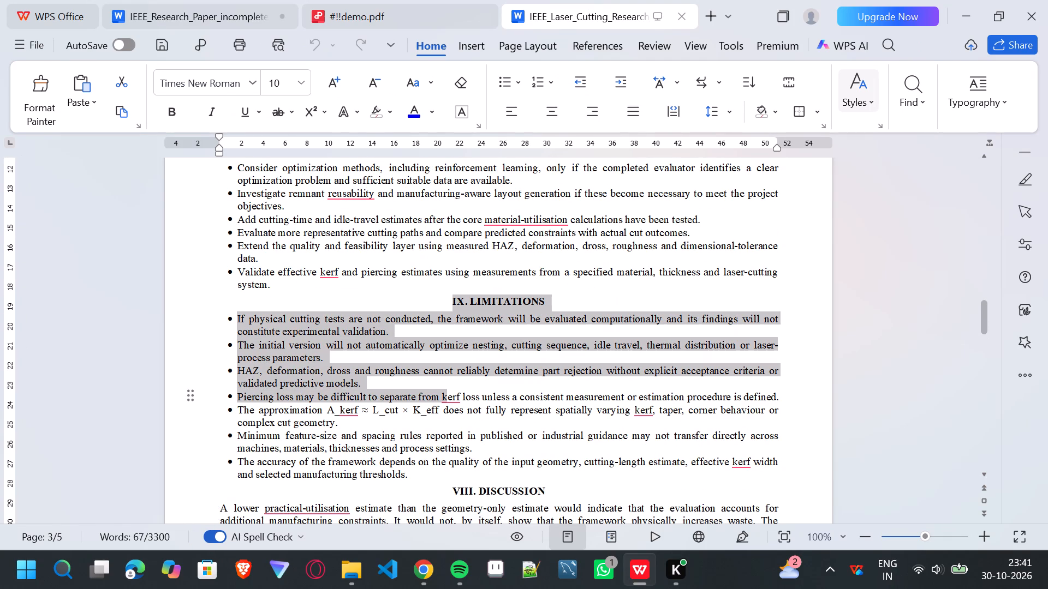
# Copy the refined paper's IX. Limitations heading and bullet list into the incomplete paper below the Results paragraphs, before VIII. Discussion.
pyautogui.moveTo(445, 390); pyautogui.dragTo(428, 456)
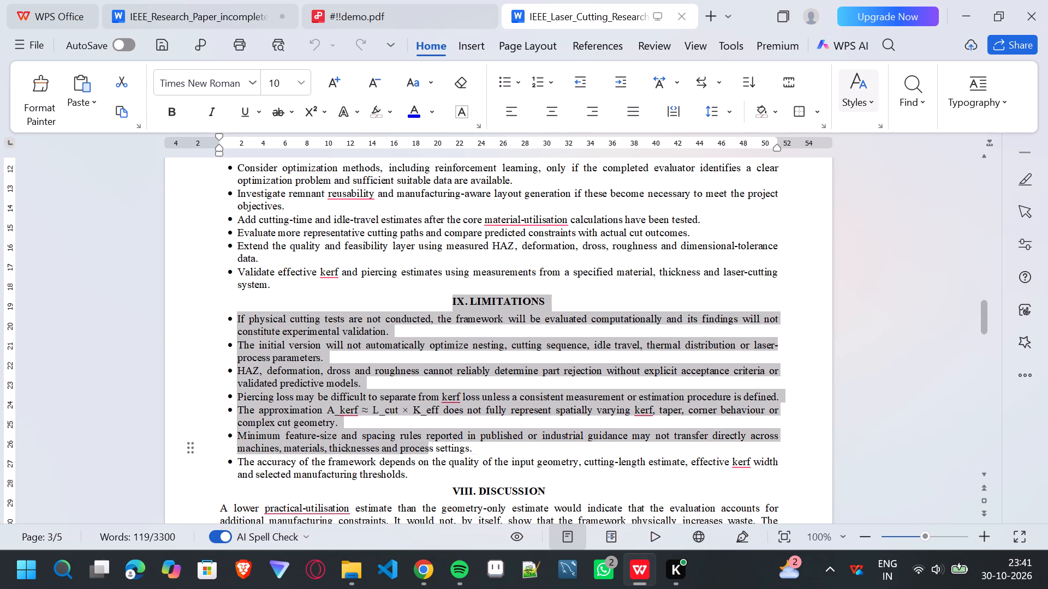
pyautogui.moveTo(428, 456); pyautogui.dragTo(408, 473)
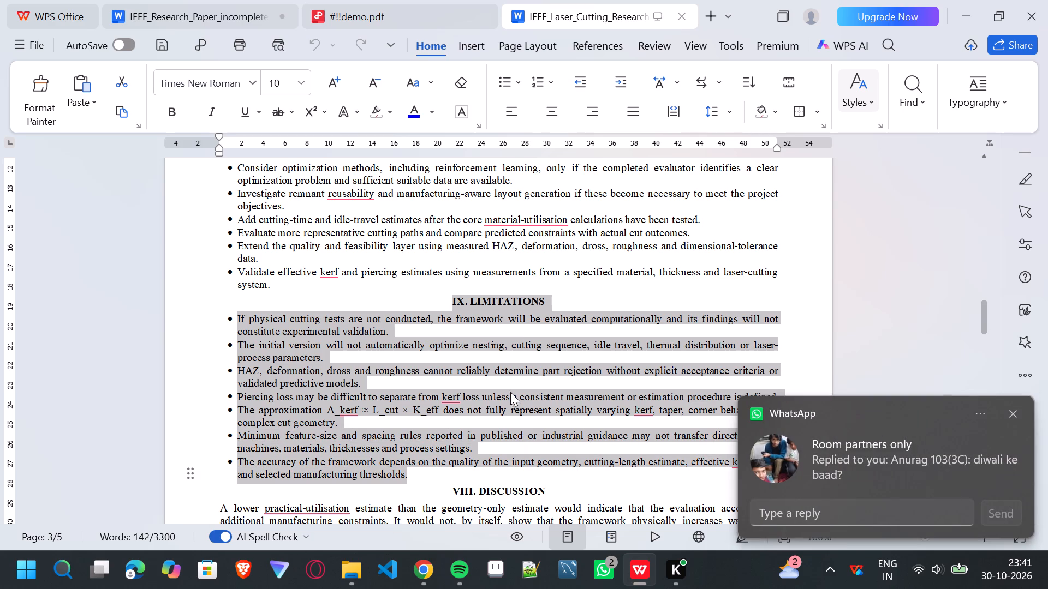
pyautogui.hotkey('ctrl', 'c')
pyautogui.click(425, 0)
pyautogui.click(269, 0)
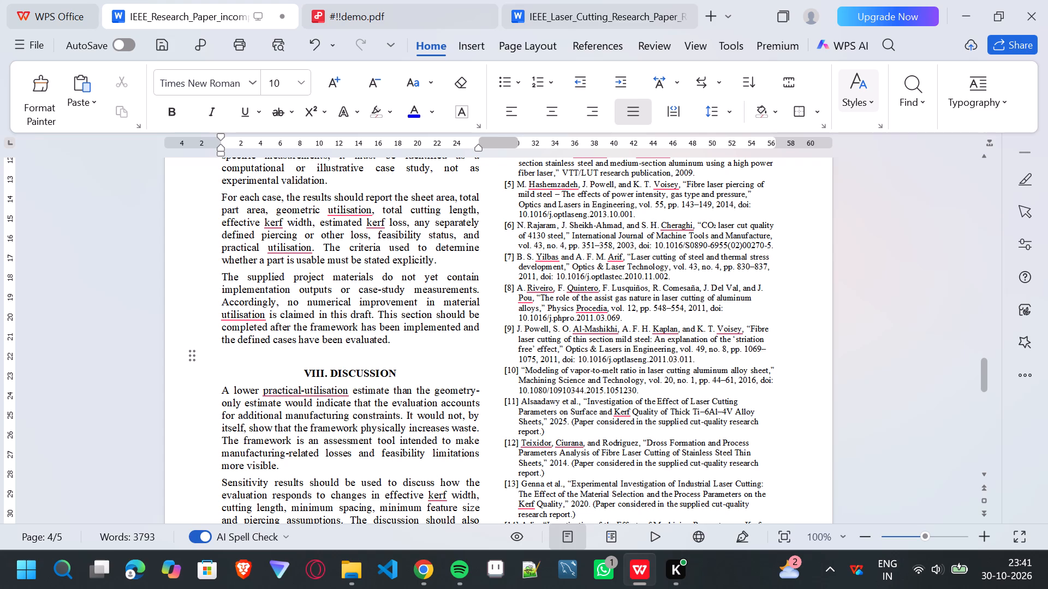
pyautogui.press('Return')
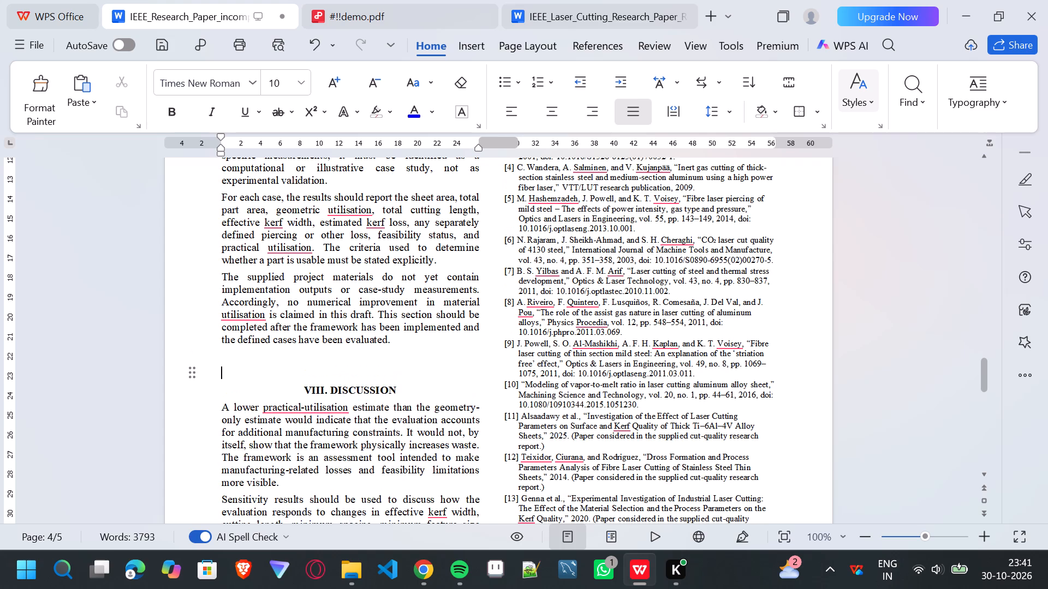
pyautogui.hotkey('ctrl', 'v')
pyautogui.scroll(-3, 307, 366)
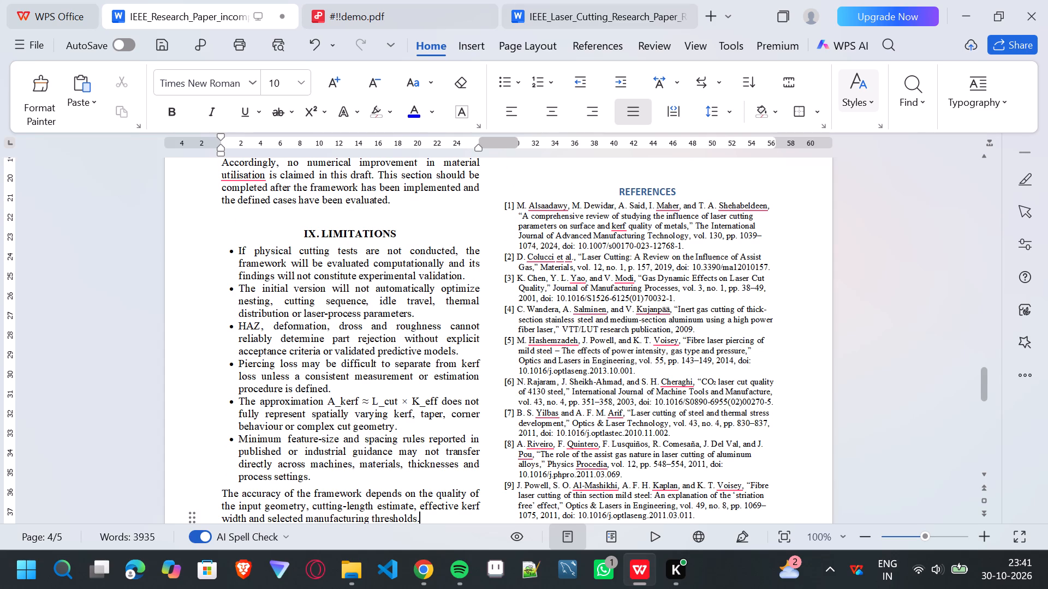
pyautogui.press('Return')
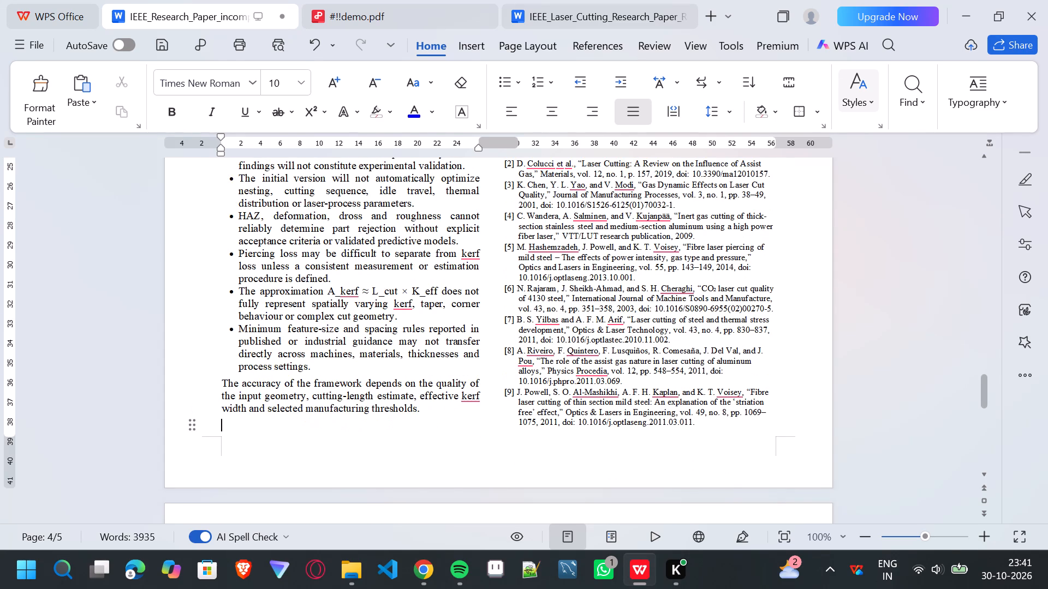
pyautogui.scroll(15, 428, 374)
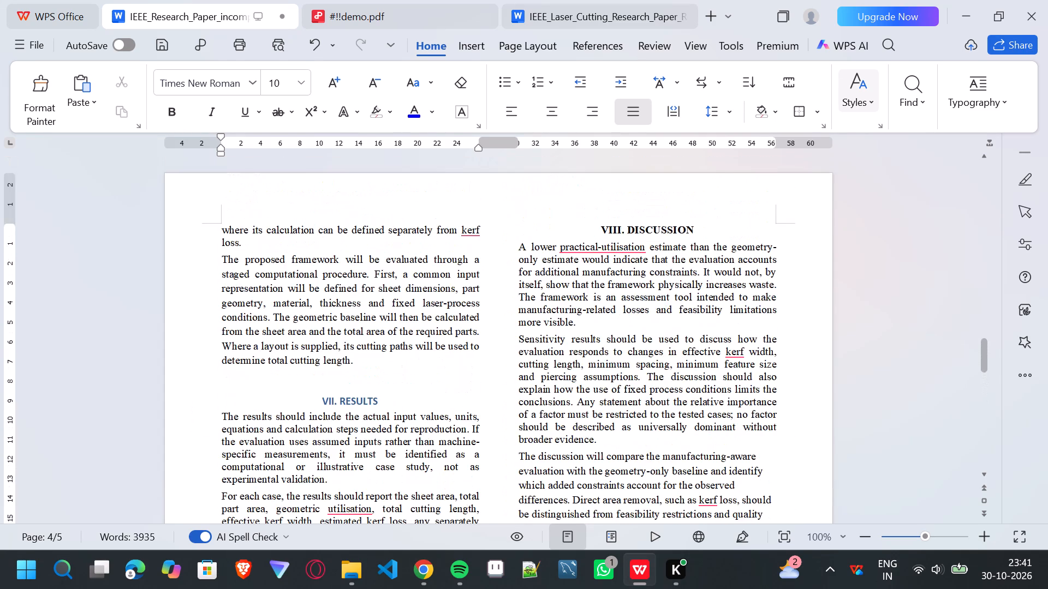
pyautogui.scroll(5, 405, 372)
# Copy the refined paper's X. Future Work heading and bullet list into the incomplete paper below the Discussion text, followed by a blank line.
pyautogui.click(568, 0)
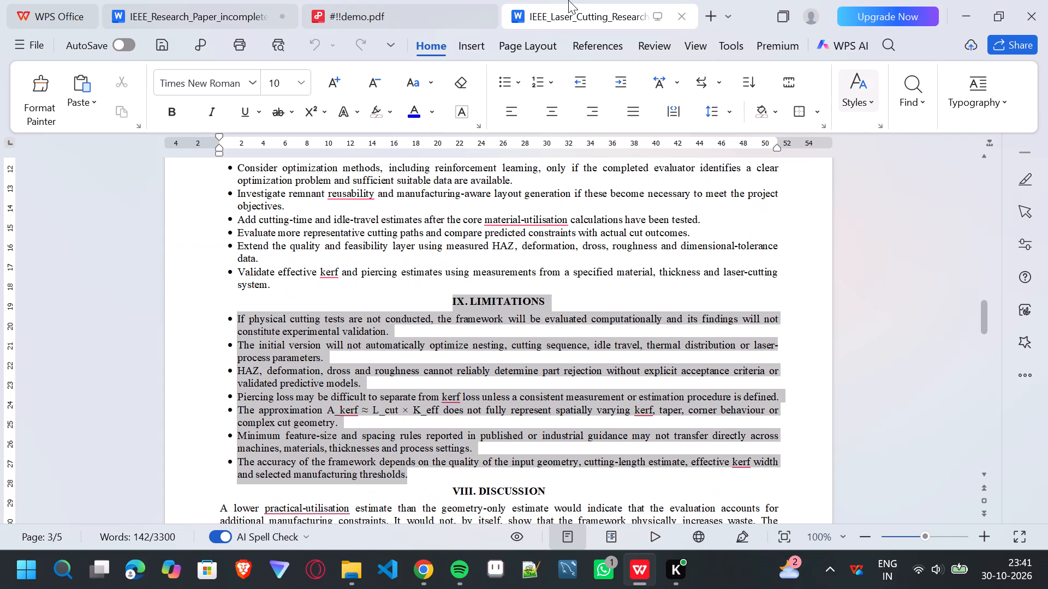
pyautogui.scroll(7, 568, 297)
pyautogui.scroll(-3, 569, 297)
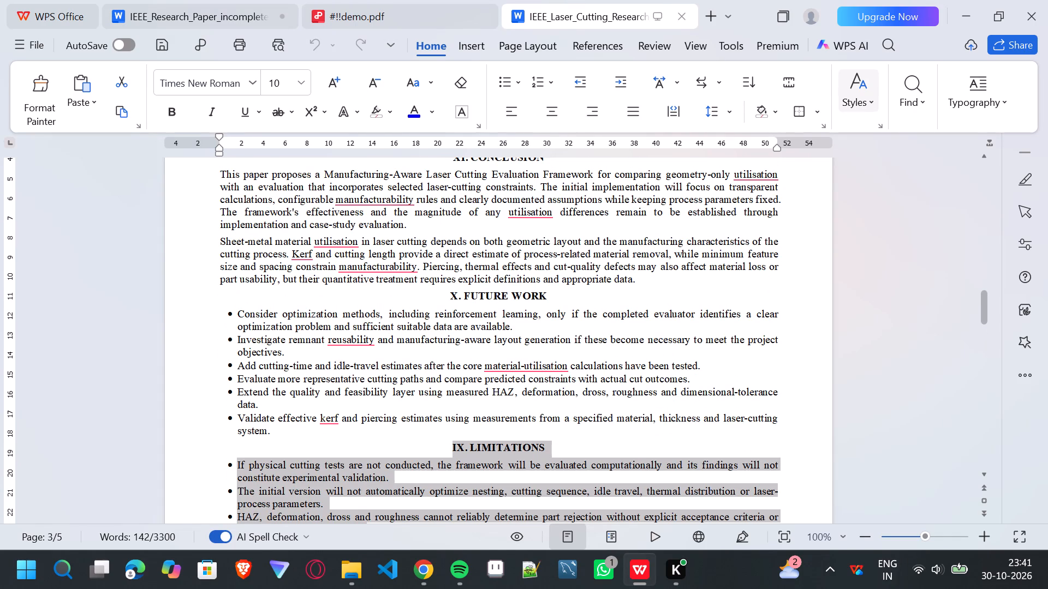
pyautogui.scroll(1, 467, 298)
pyautogui.scroll(-1, 467, 298)
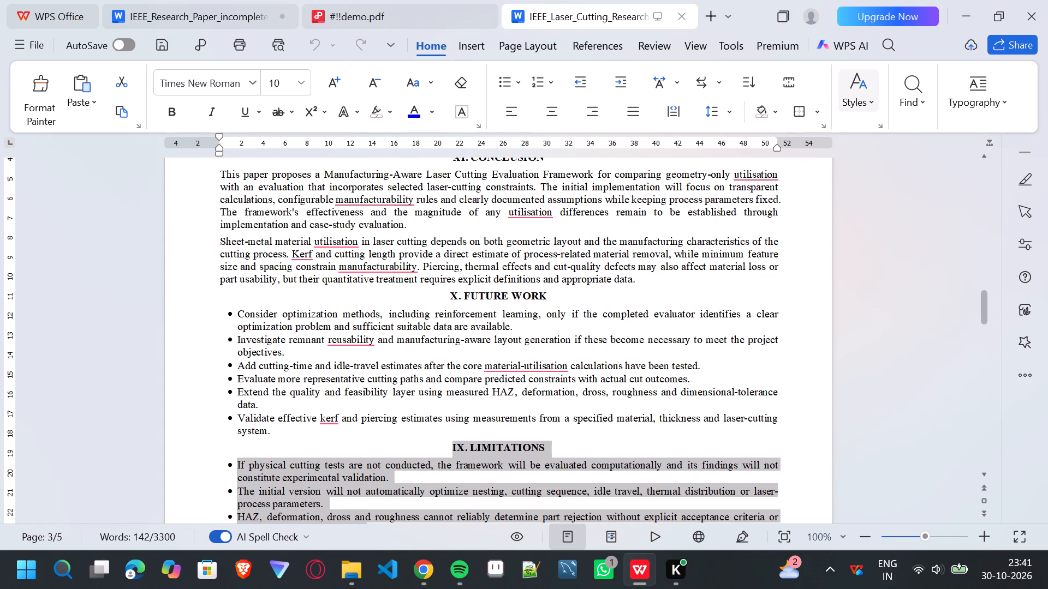
pyautogui.moveTo(448, 297); pyautogui.dragTo(270, 430)
pyautogui.hotkey('ctrl', 'c')
pyautogui.doubleClick(229, 0)
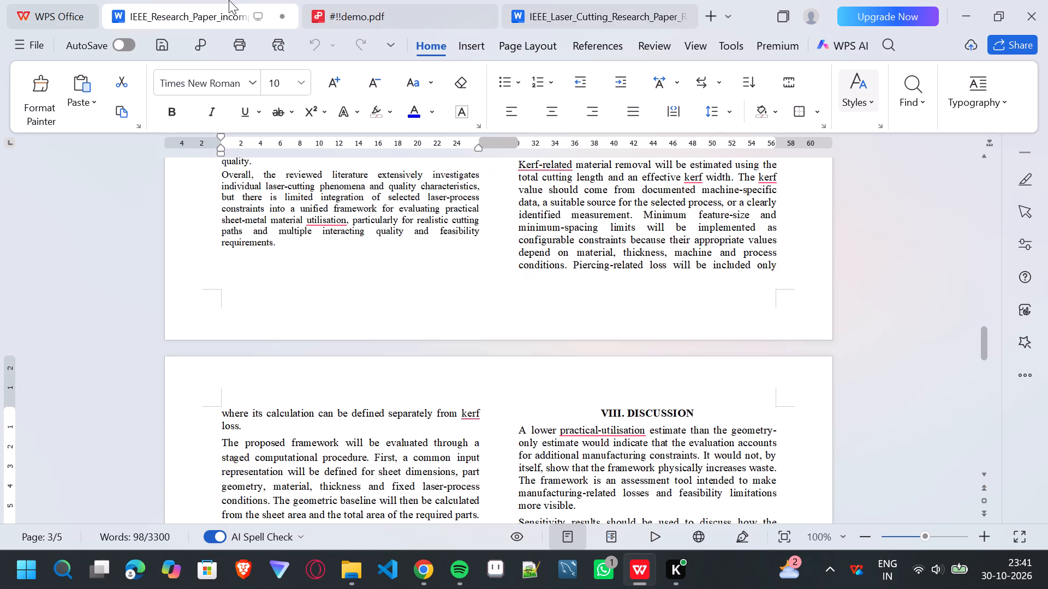
pyautogui.scroll(-13, 591, 413)
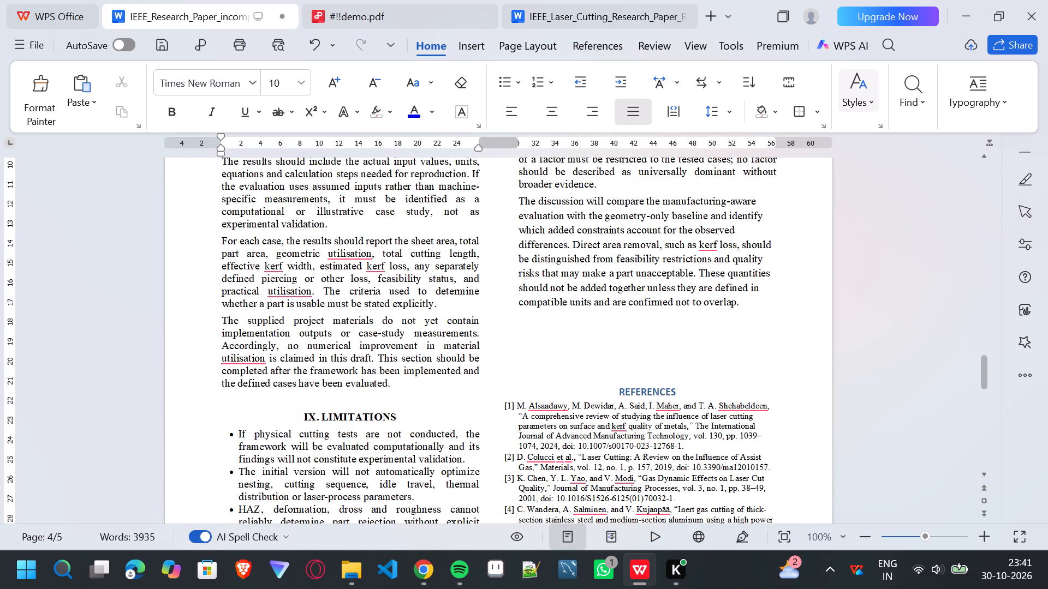
pyautogui.scroll(8, 516, 400)
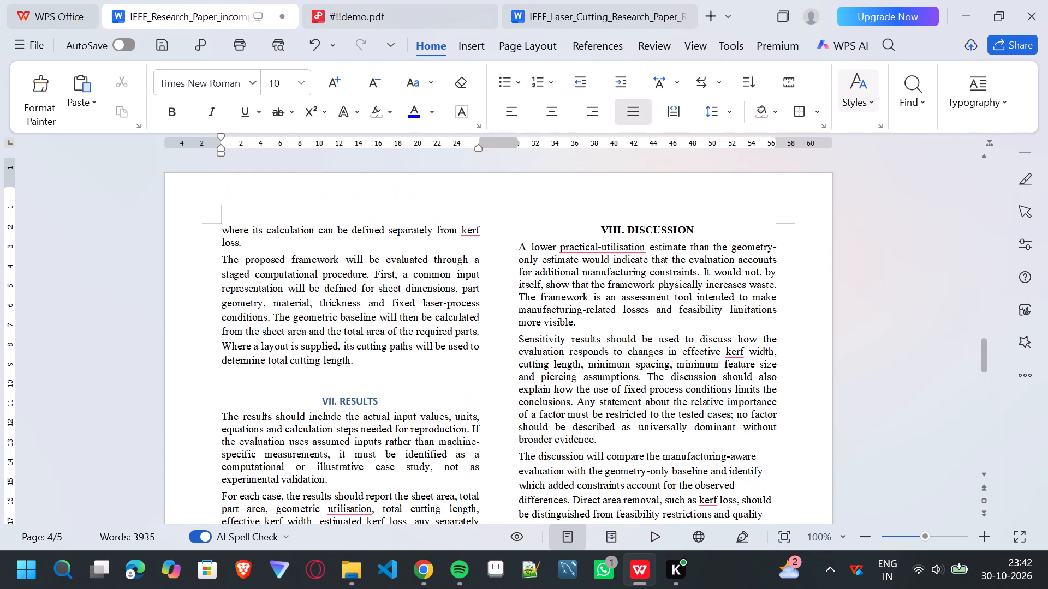
pyautogui.scroll(-10, 516, 400)
pyautogui.click(670, 217)
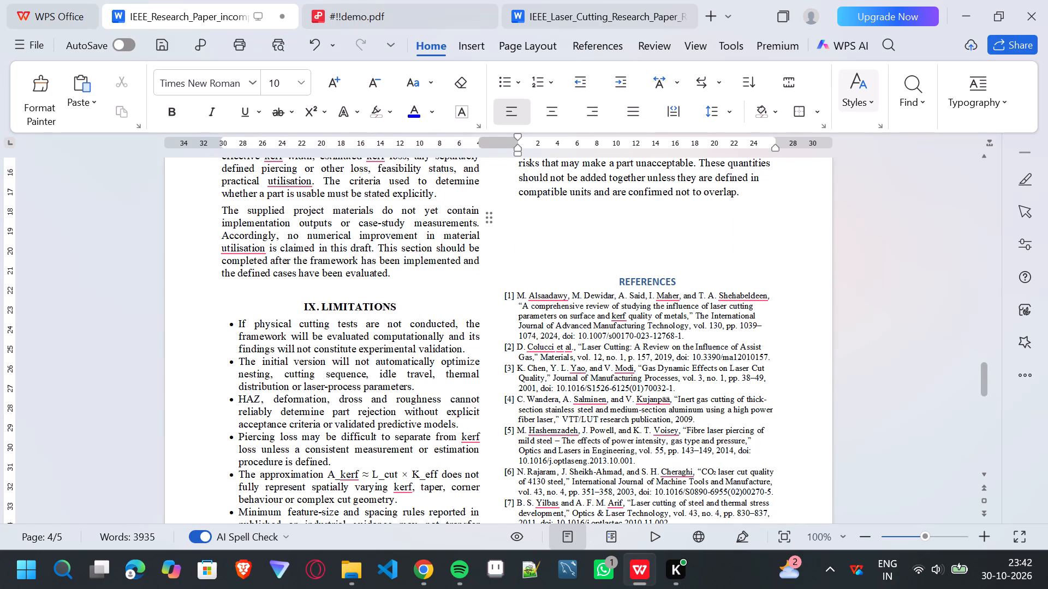
pyautogui.hotkey('ctrl', 'v')
pyautogui.click(758, 193)
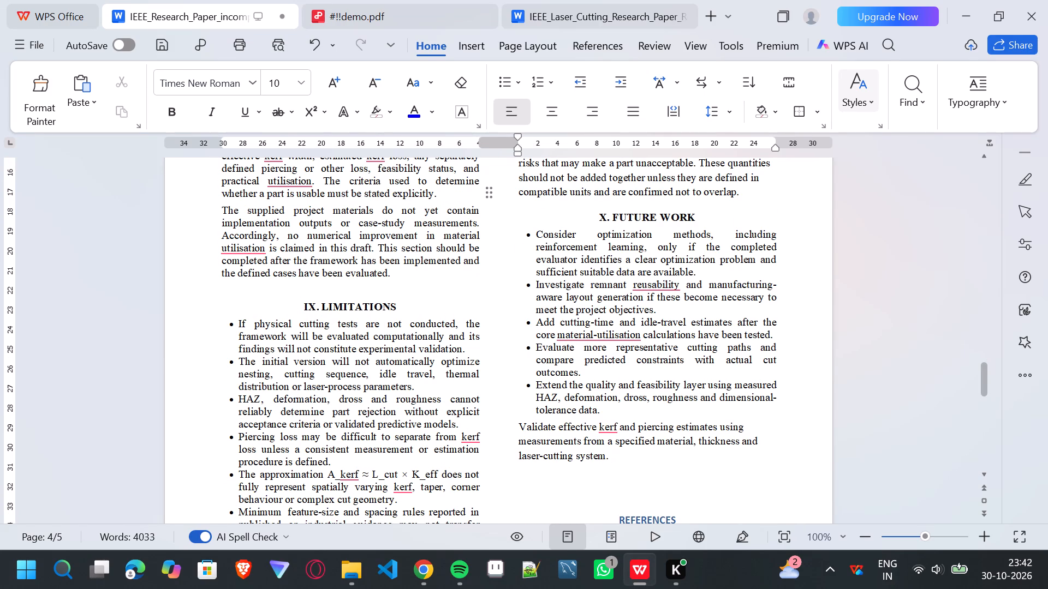
pyautogui.press('Return')
pyautogui.scroll(-5, 750, 310)
# Copy the refined paper's XI. Conclusion heading and two paragraphs into the incomplete paper between Future Work and the references.
pyautogui.click(646, 318)
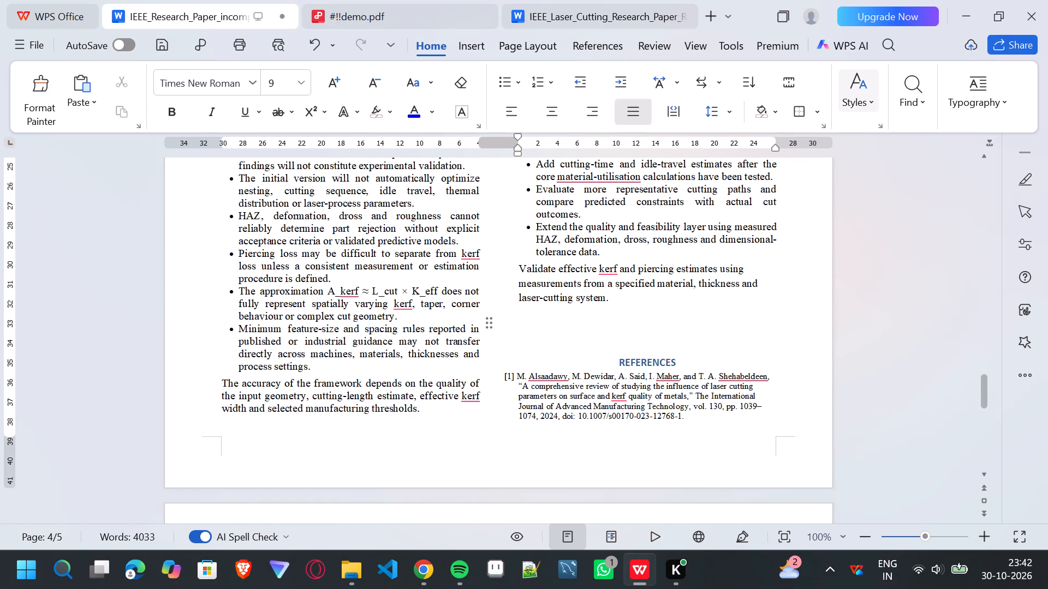
pyautogui.click(551, 0)
pyautogui.scroll(4, 555, 306)
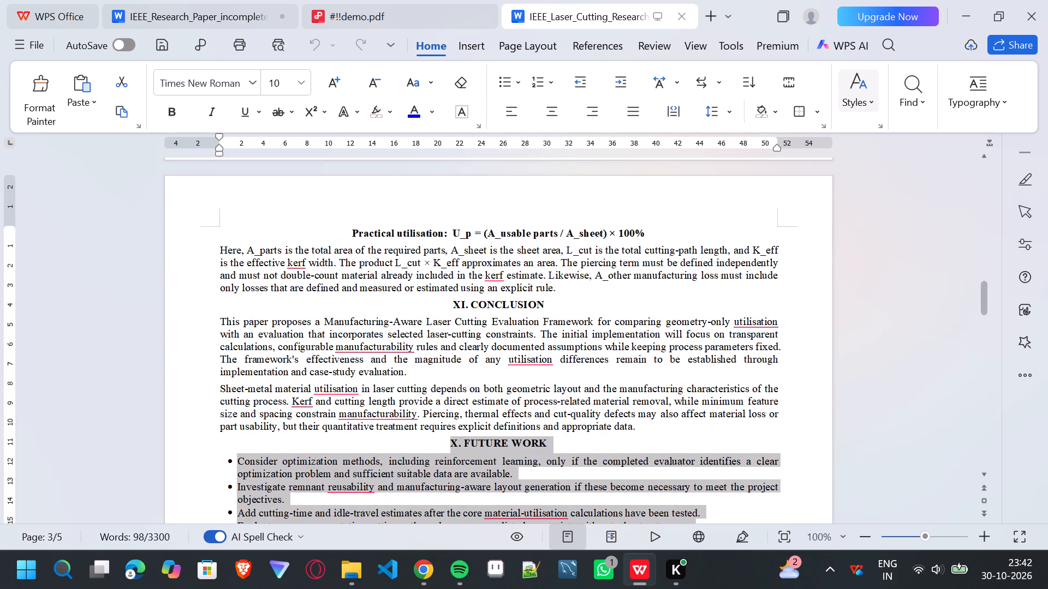
pyautogui.moveTo(451, 303); pyautogui.dragTo(647, 429)
pyautogui.hotkey('ctrl', 'c')
pyautogui.doubleClick(426, 0)
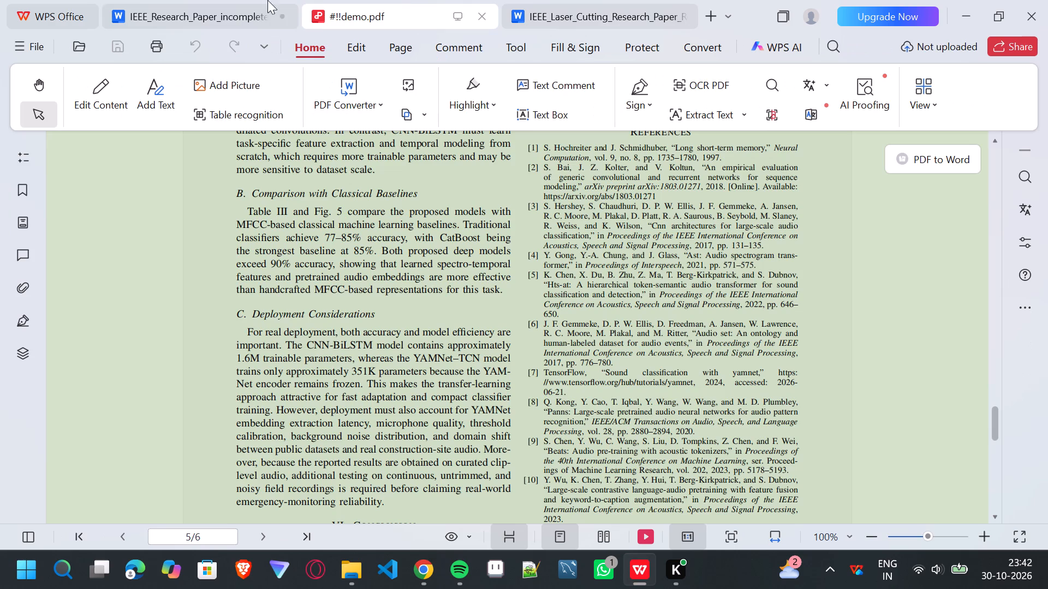
pyautogui.click(165, 0)
pyautogui.hotkey('ctrl', 'v')
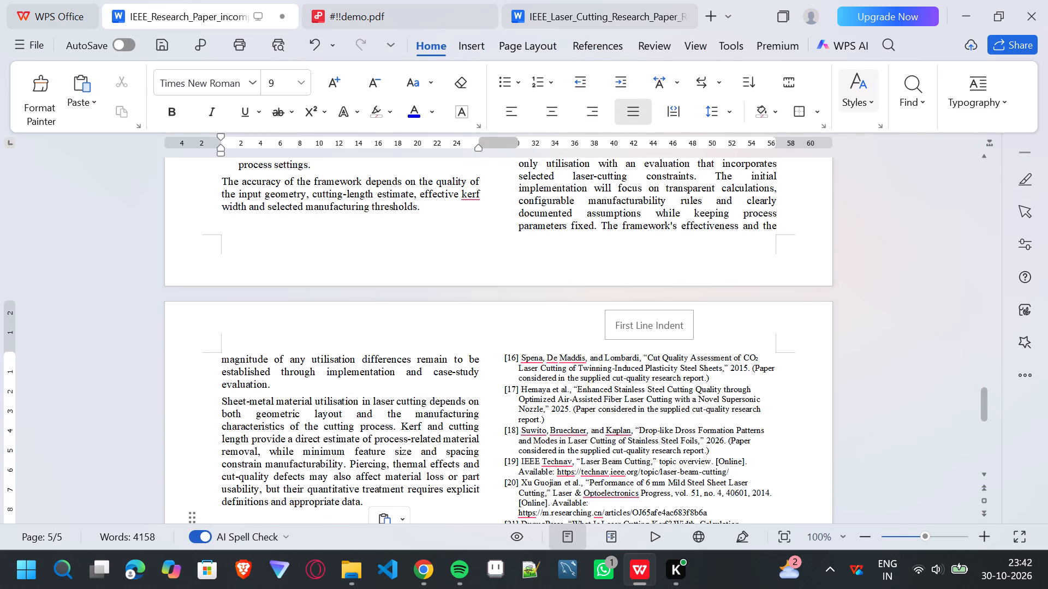
# Review the transferred sections in the incomplete paper and compare the Methodology text's formatting with the Research Gap text.
pyautogui.scroll(8, 633, 304)
pyautogui.scroll(-15, 633, 304)
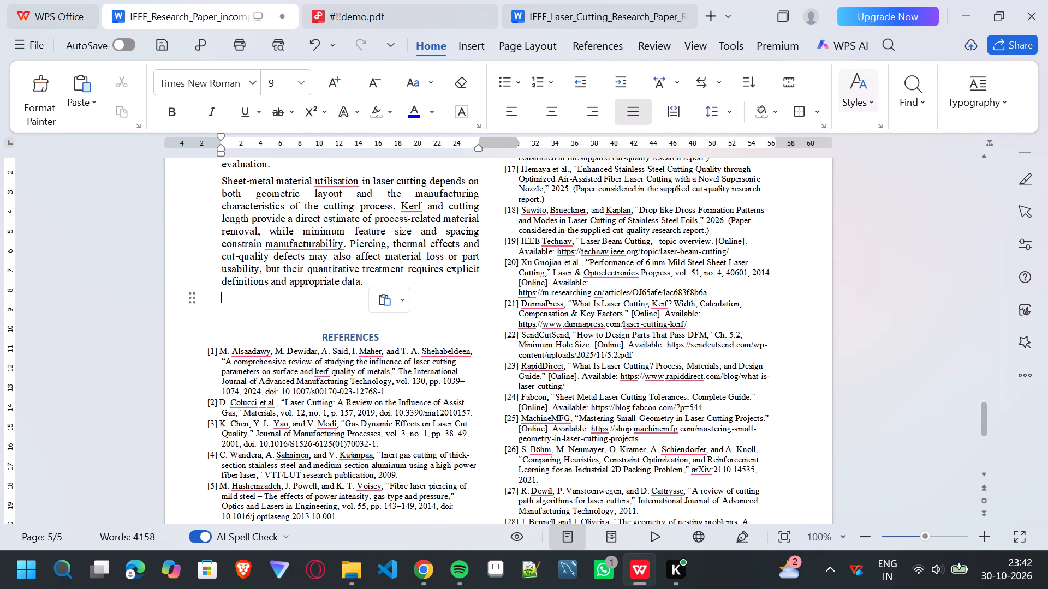
pyautogui.scroll(4, 531, 343)
pyautogui.scroll(2, 481, 383)
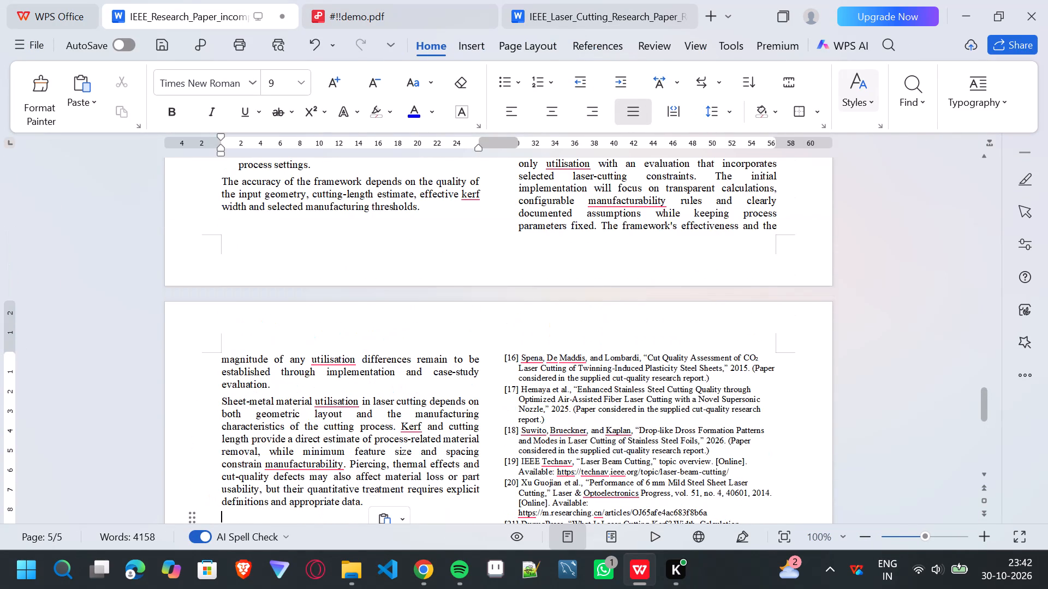
pyautogui.scroll(20, 481, 383)
pyautogui.scroll(2, 481, 383)
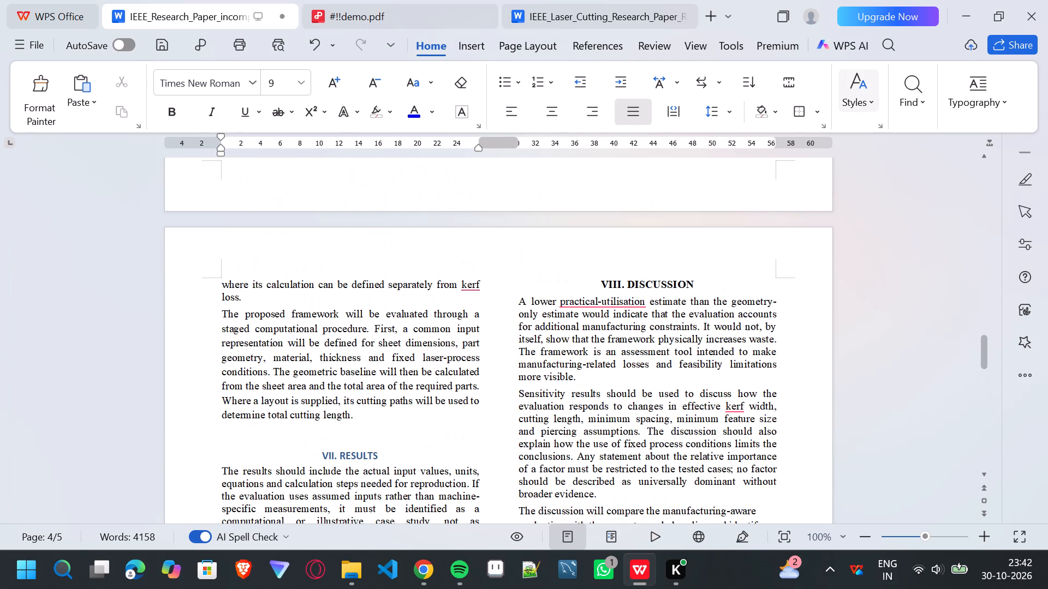
pyautogui.scroll(-8, 481, 383)
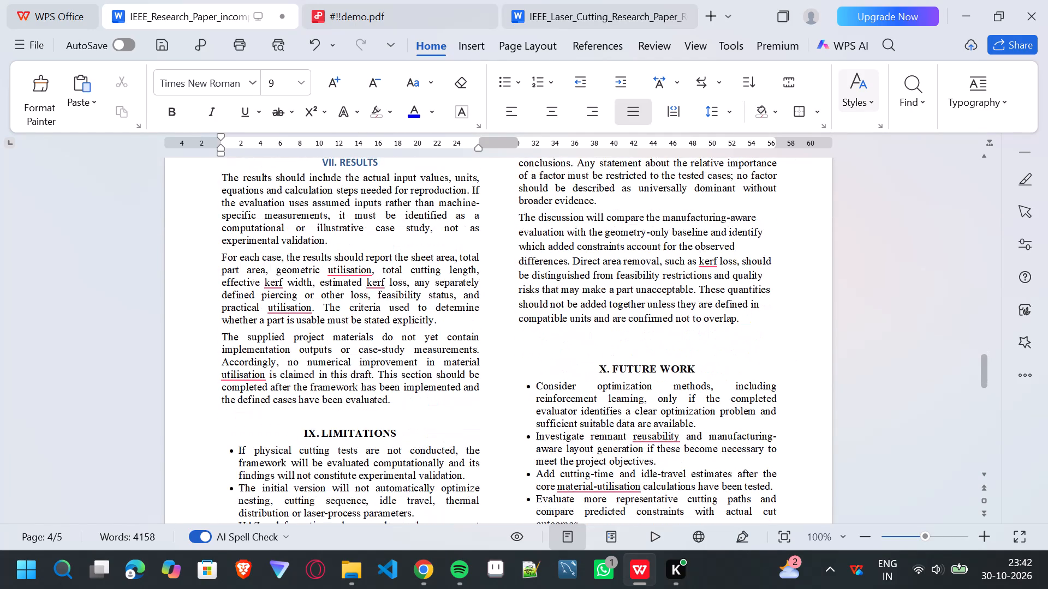
pyautogui.scroll(11, 389, 364)
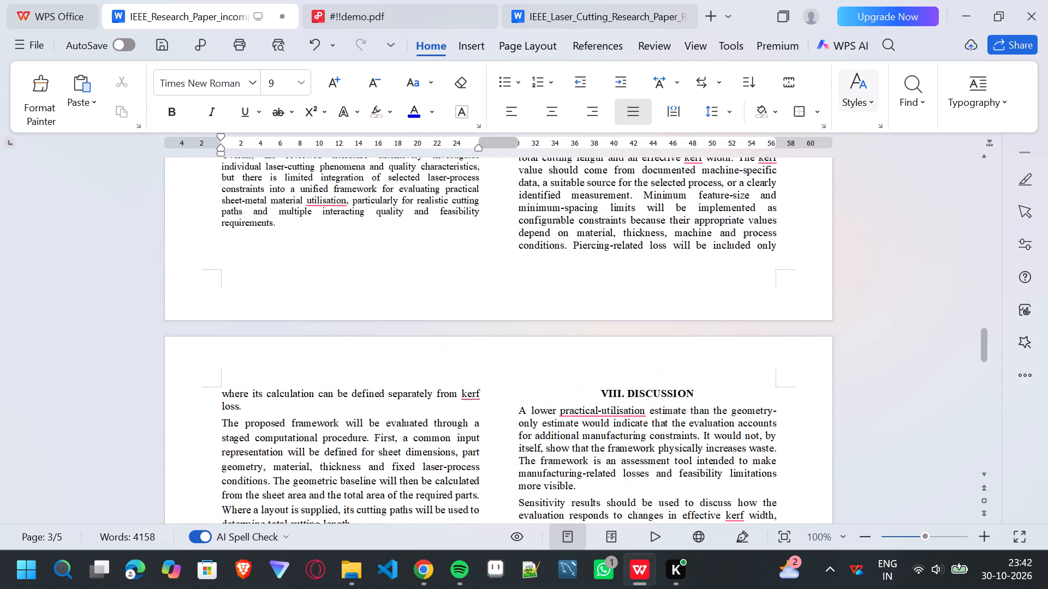
pyautogui.scroll(8, 490, 411)
pyautogui.scroll(-5, 490, 411)
pyautogui.scroll(3, 490, 411)
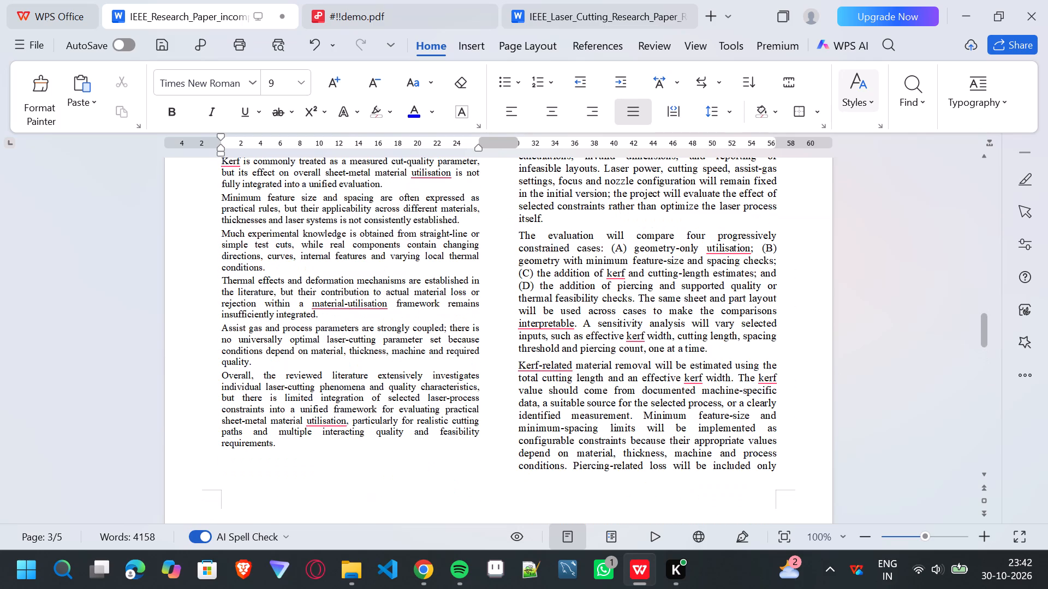
pyautogui.click(583, 260)
pyautogui.scroll(4, 603, 363)
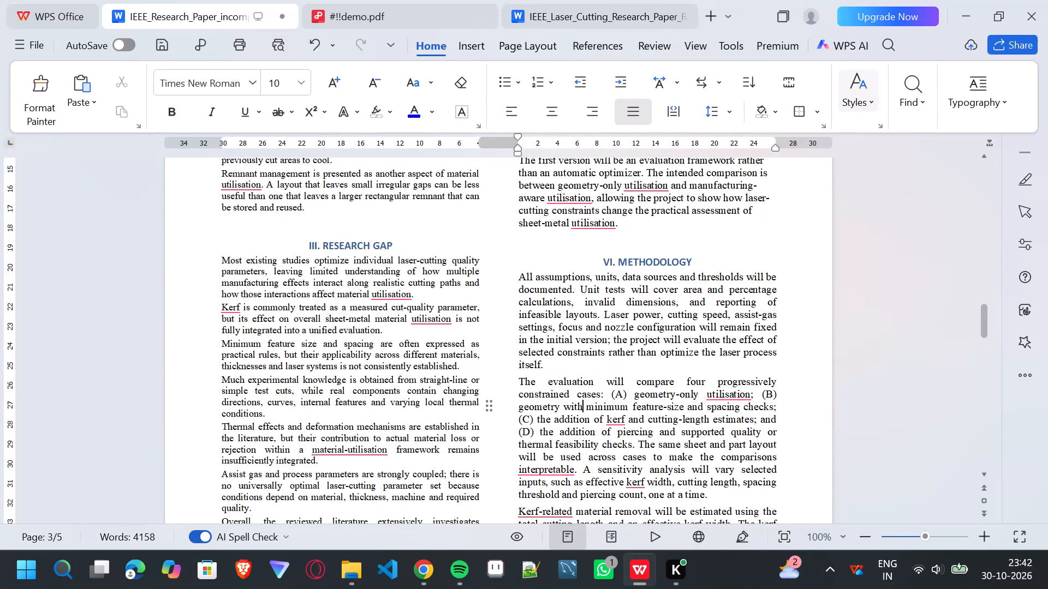
pyautogui.click(417, 317)
pyautogui.click(573, 388)
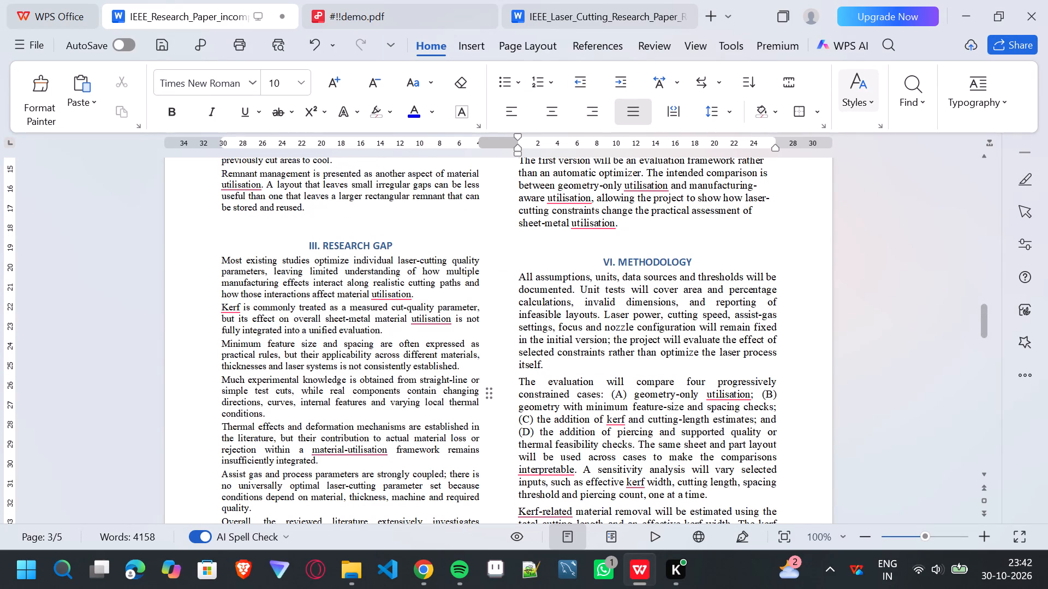
# Set the font size to 9 for everything from the first Methodology paragraph through the end of the Conclusion.
pyautogui.moveTo(517, 273); pyautogui.dragTo(385, 420)
pyautogui.scroll(-8, 522, 393)
pyautogui.scroll(-3, 388, 412)
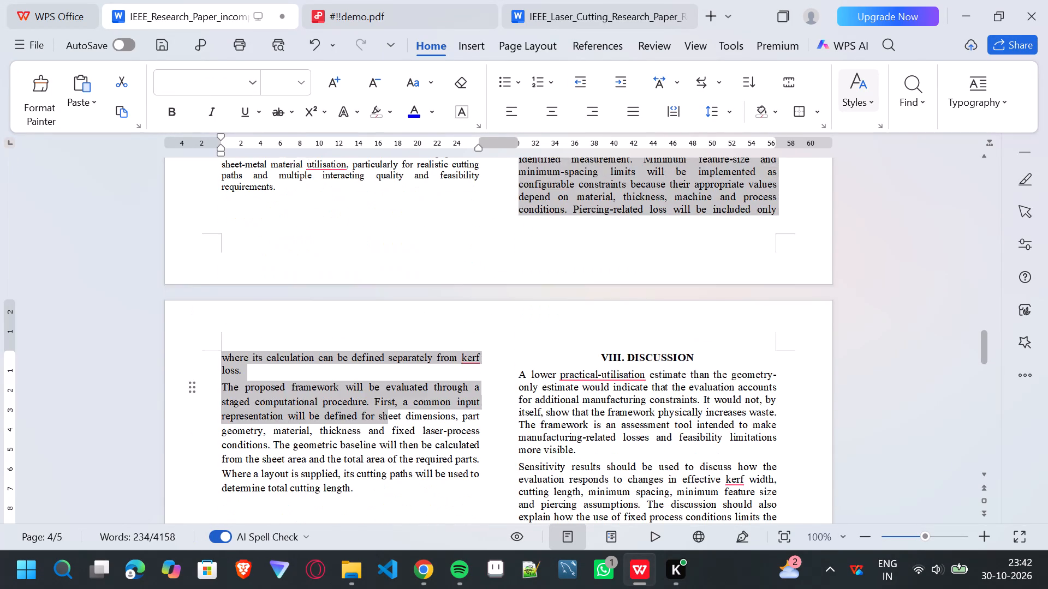
pyautogui.moveTo(385, 420); pyautogui.dragTo(551, 402)
pyautogui.scroll(-3, 385, 420)
pyautogui.scroll(-10, 364, 380)
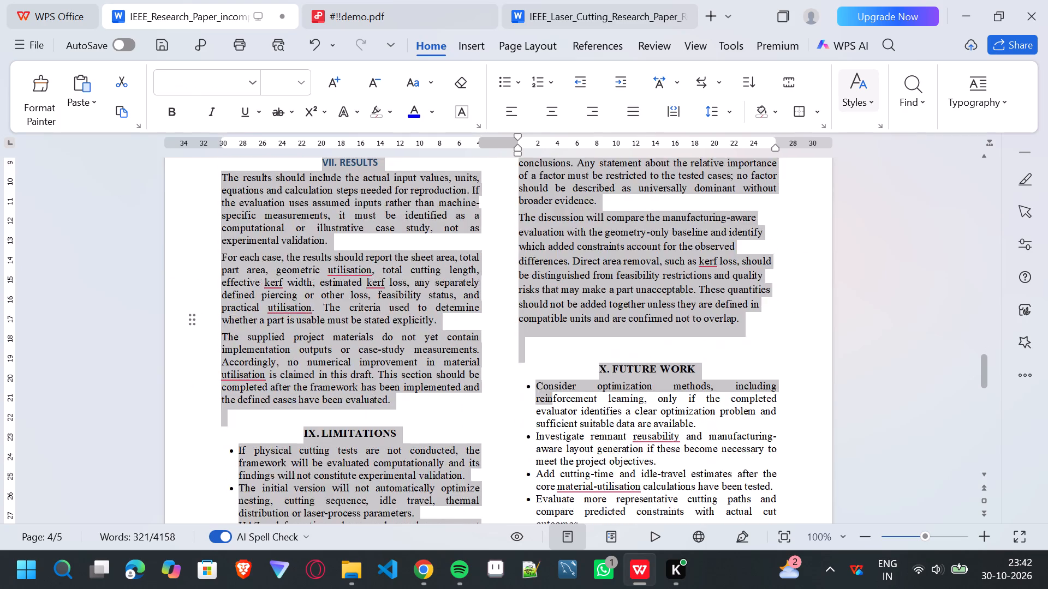
pyautogui.scroll(-6, 551, 402)
pyautogui.moveTo(551, 402); pyautogui.dragTo(454, 418)
pyautogui.scroll(-3, 598, 410)
pyautogui.scroll(-3, 545, 419)
pyautogui.scroll(-3, 455, 418)
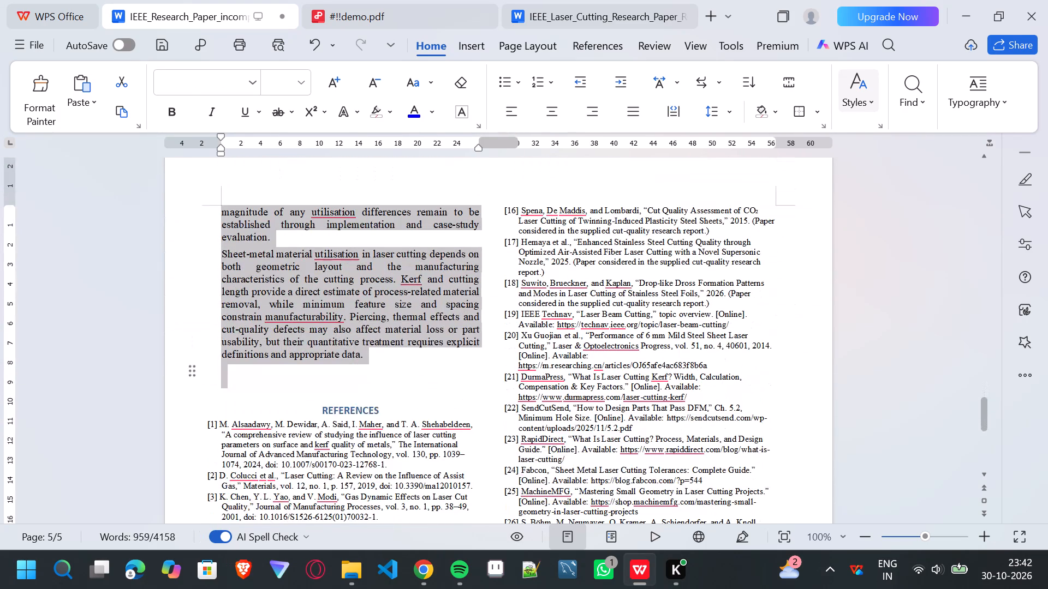
pyautogui.moveTo(454, 418); pyautogui.dragTo(374, 353)
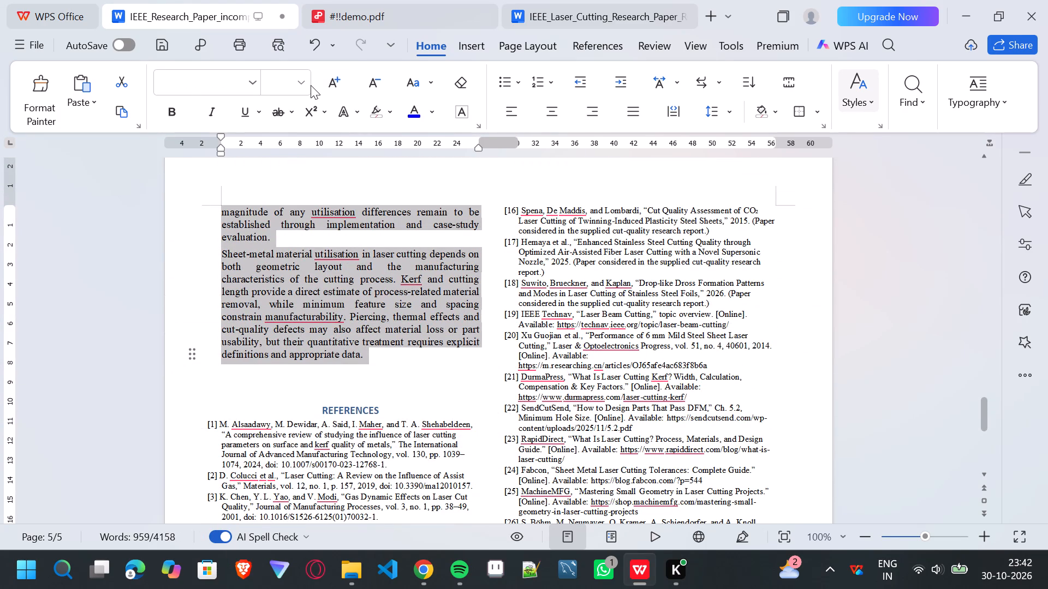
pyautogui.click(305, 83)
pyautogui.click(287, 270)
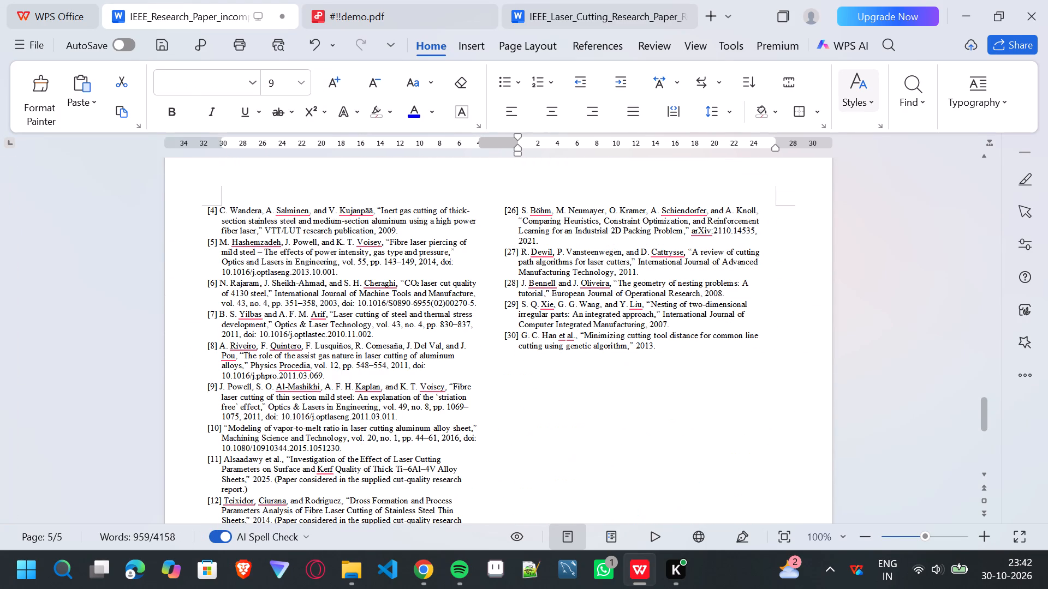
pyautogui.scroll(10, 506, 370)
pyautogui.scroll(13, 518, 383)
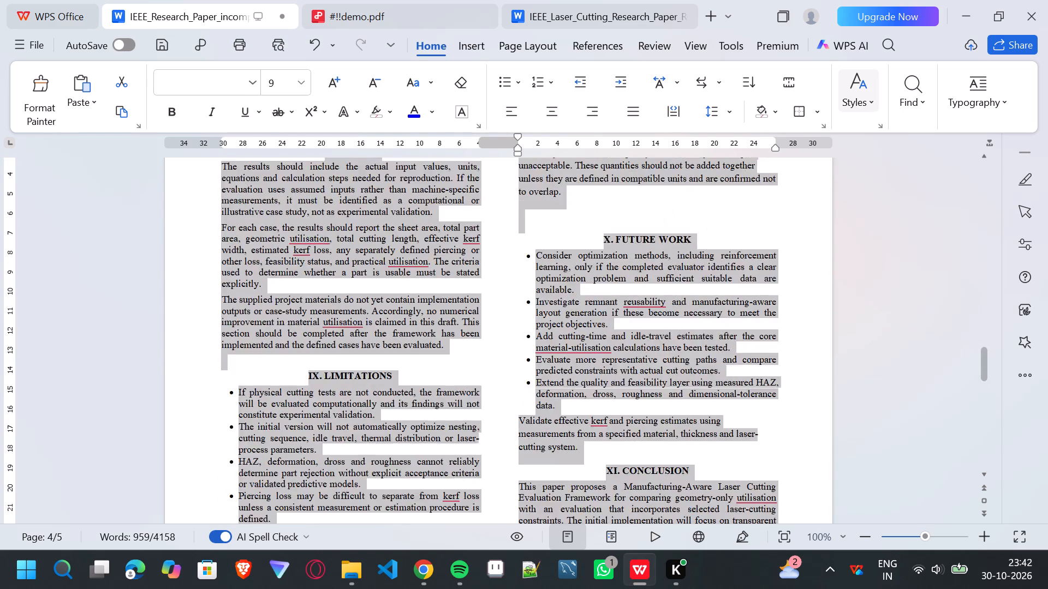
pyautogui.scroll(5, 518, 383)
pyautogui.scroll(-1, 518, 383)
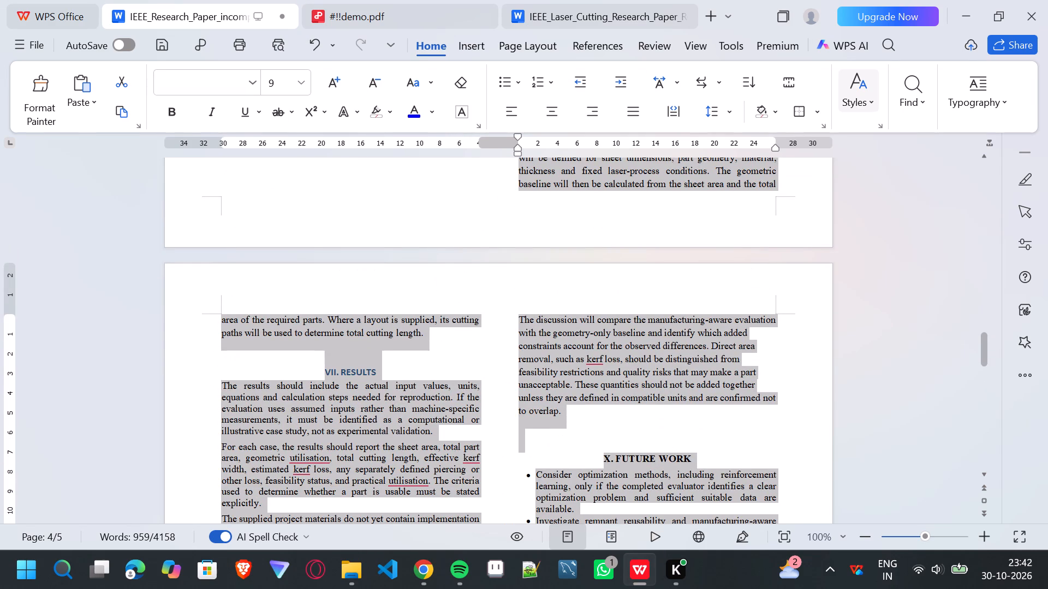
# Set the VII. Results heading's font size to 10 and check it against the VI. Methodology heading.
pyautogui.scroll(13, 517, 287)
pyautogui.scroll(-3, 517, 287)
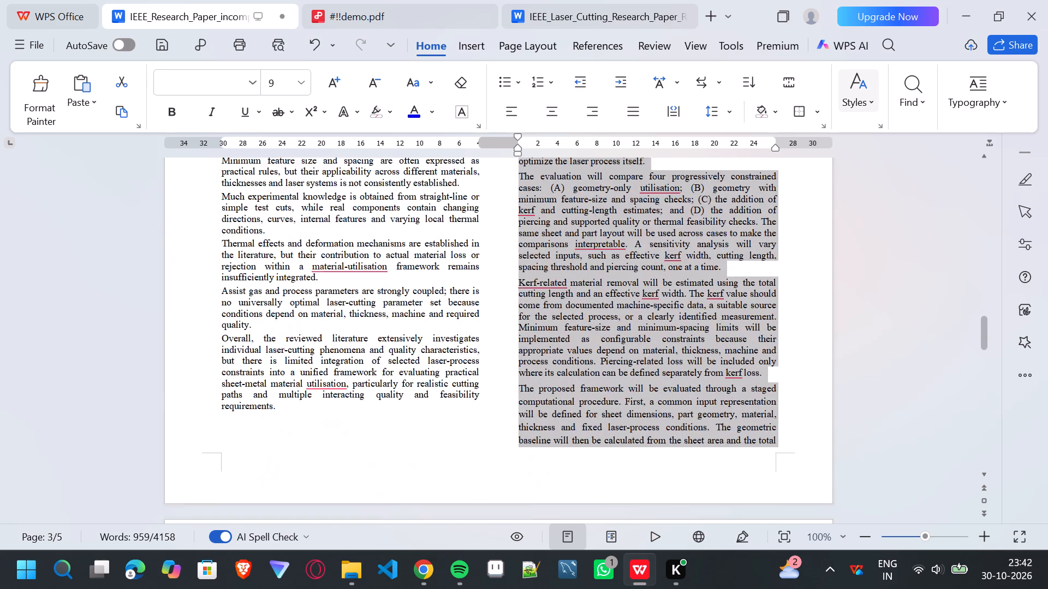
pyautogui.scroll(-12, 517, 287)
pyautogui.click(513, 300)
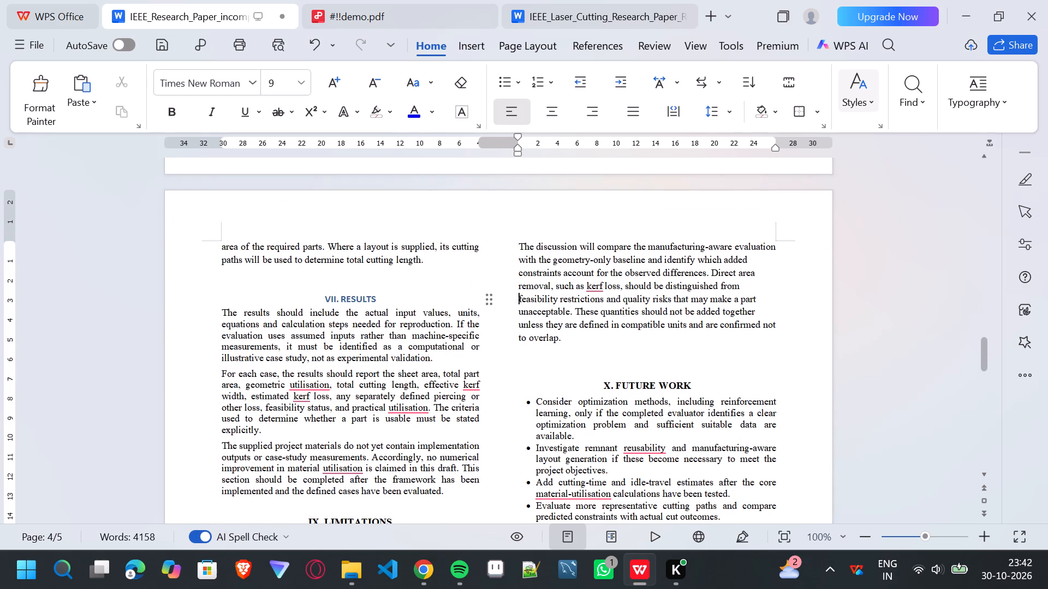
pyautogui.click(352, 297)
pyautogui.moveTo(325, 296); pyautogui.dragTo(404, 296)
pyautogui.click(305, 79)
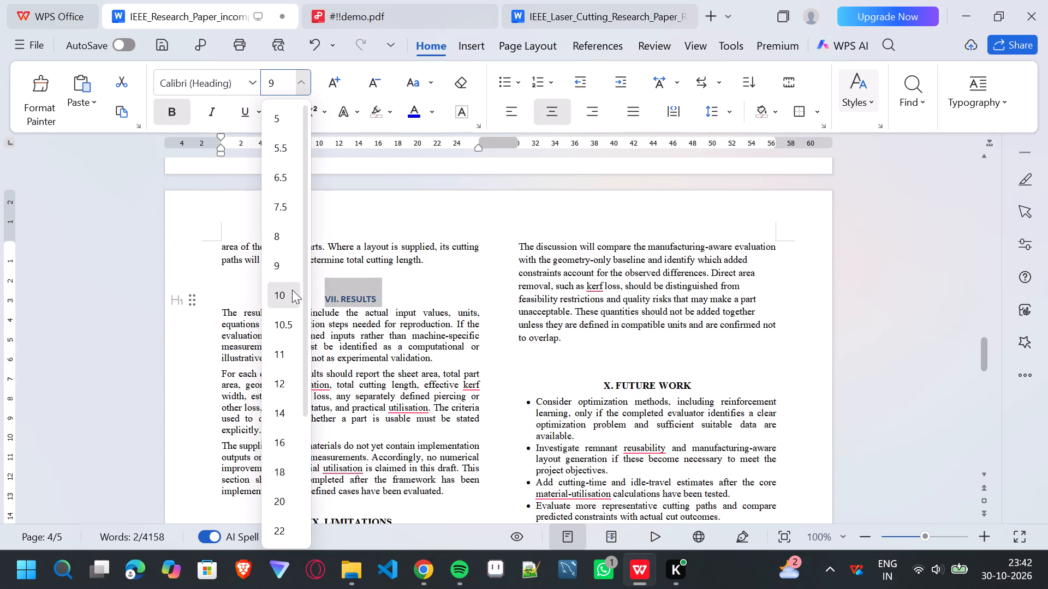
pyautogui.click(292, 290)
pyautogui.scroll(18, 568, 354)
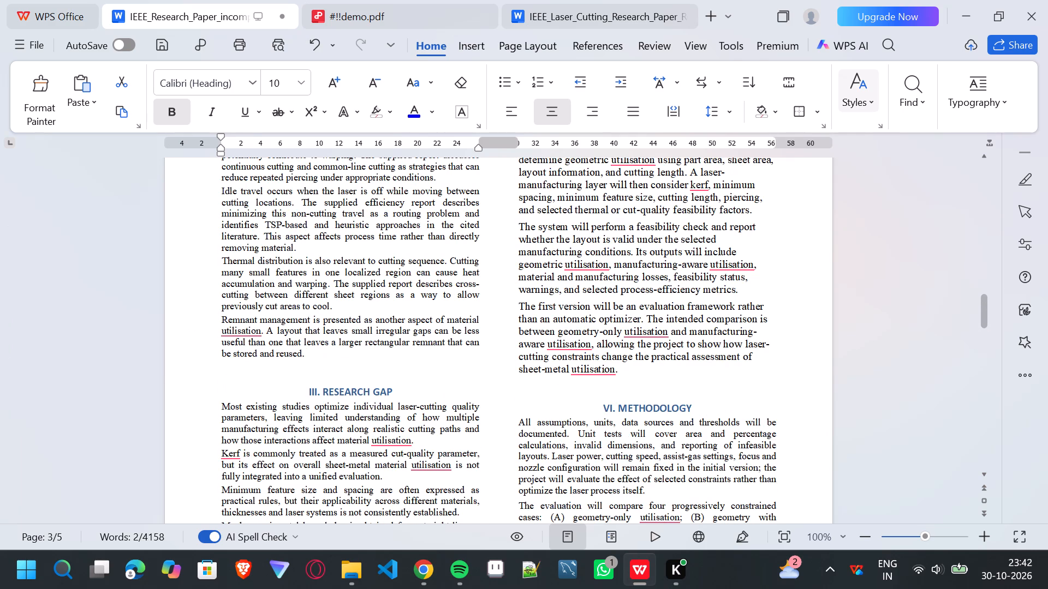
pyautogui.click(670, 401)
pyautogui.scroll(-20, 669, 401)
pyautogui.scroll(-1, 669, 401)
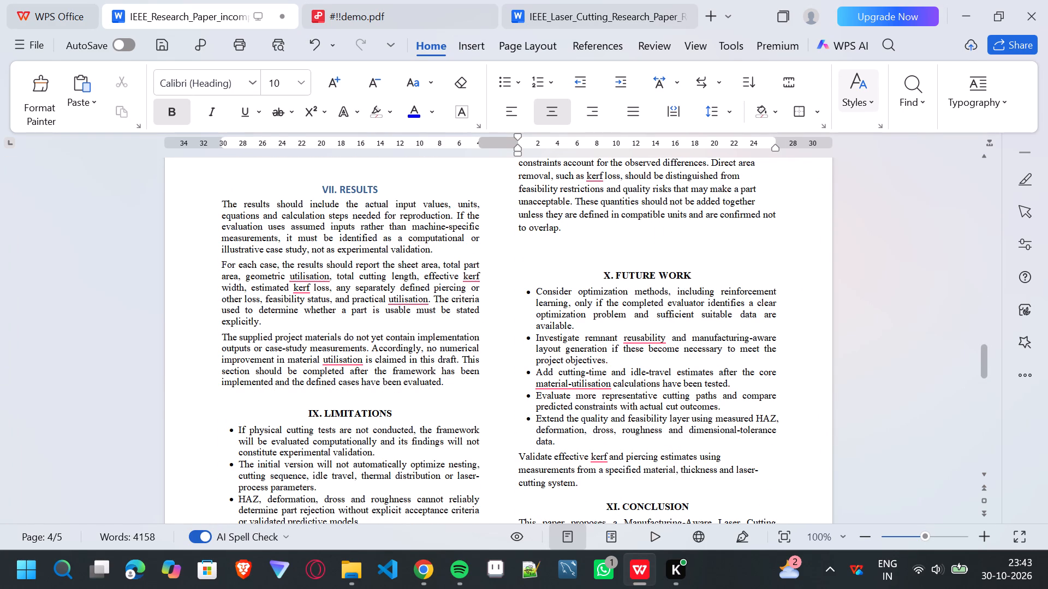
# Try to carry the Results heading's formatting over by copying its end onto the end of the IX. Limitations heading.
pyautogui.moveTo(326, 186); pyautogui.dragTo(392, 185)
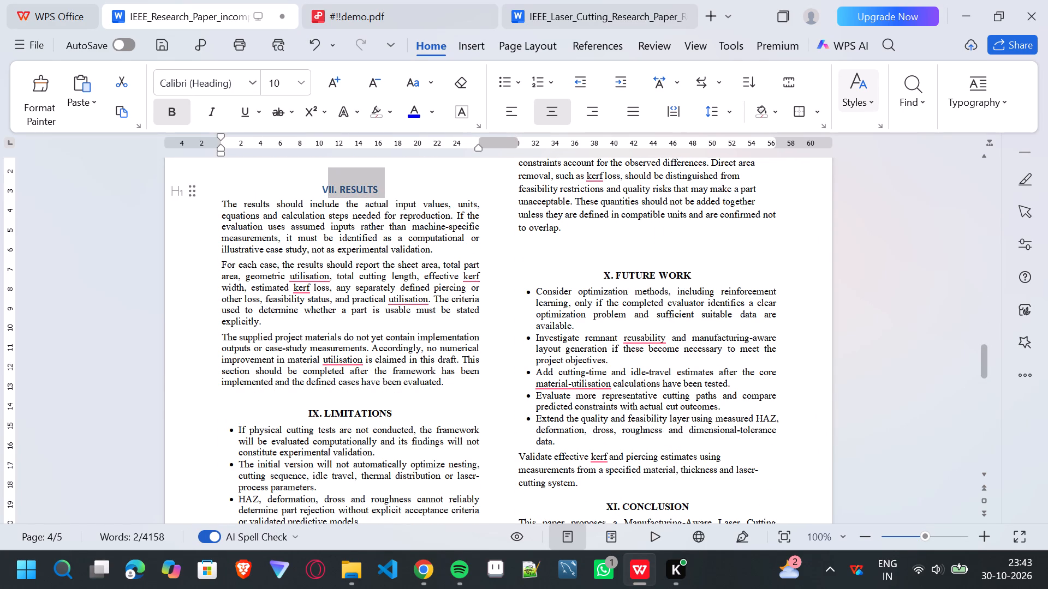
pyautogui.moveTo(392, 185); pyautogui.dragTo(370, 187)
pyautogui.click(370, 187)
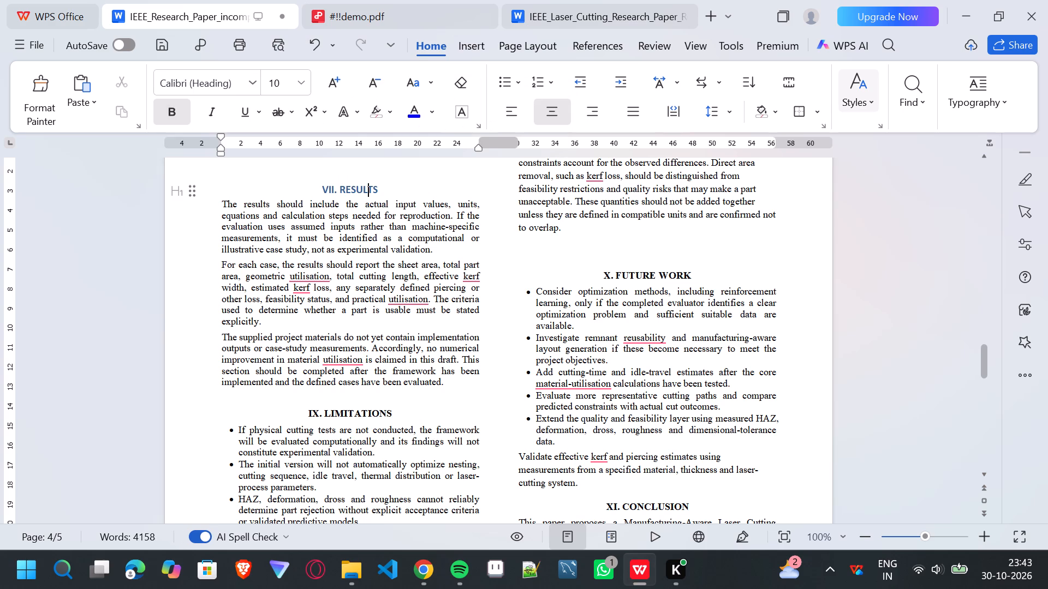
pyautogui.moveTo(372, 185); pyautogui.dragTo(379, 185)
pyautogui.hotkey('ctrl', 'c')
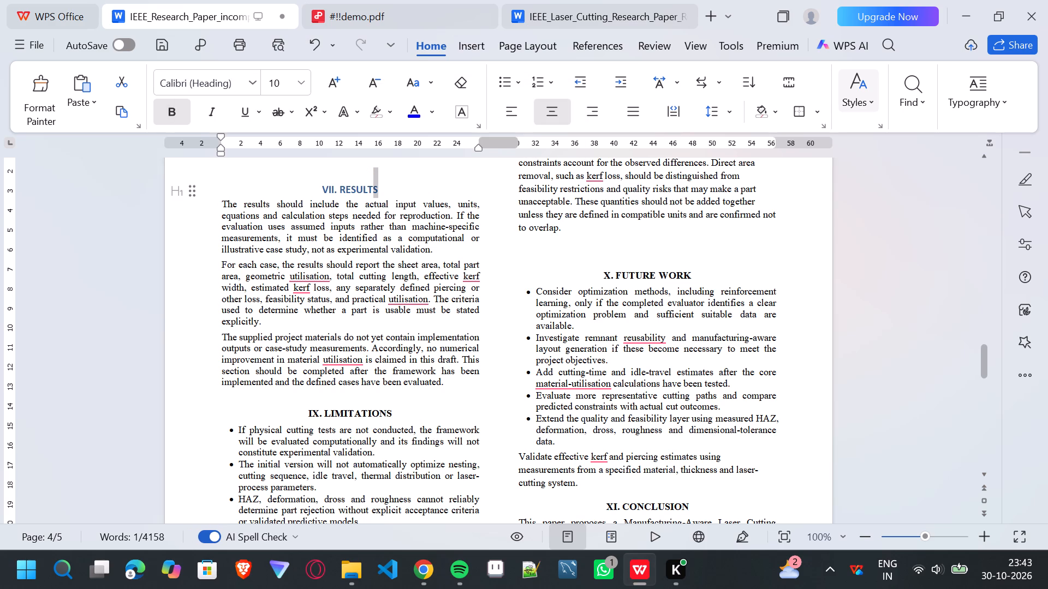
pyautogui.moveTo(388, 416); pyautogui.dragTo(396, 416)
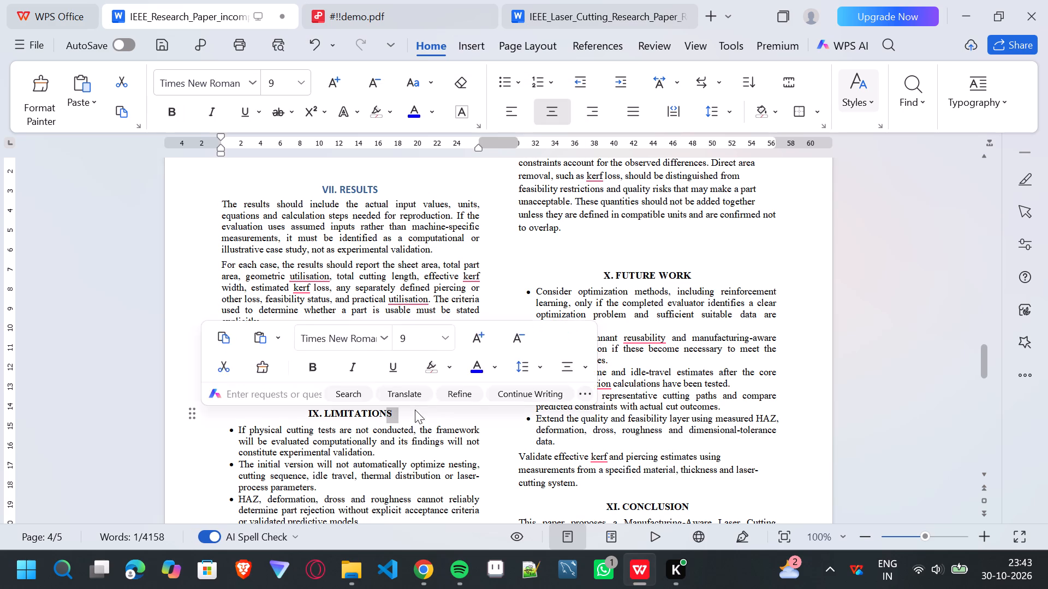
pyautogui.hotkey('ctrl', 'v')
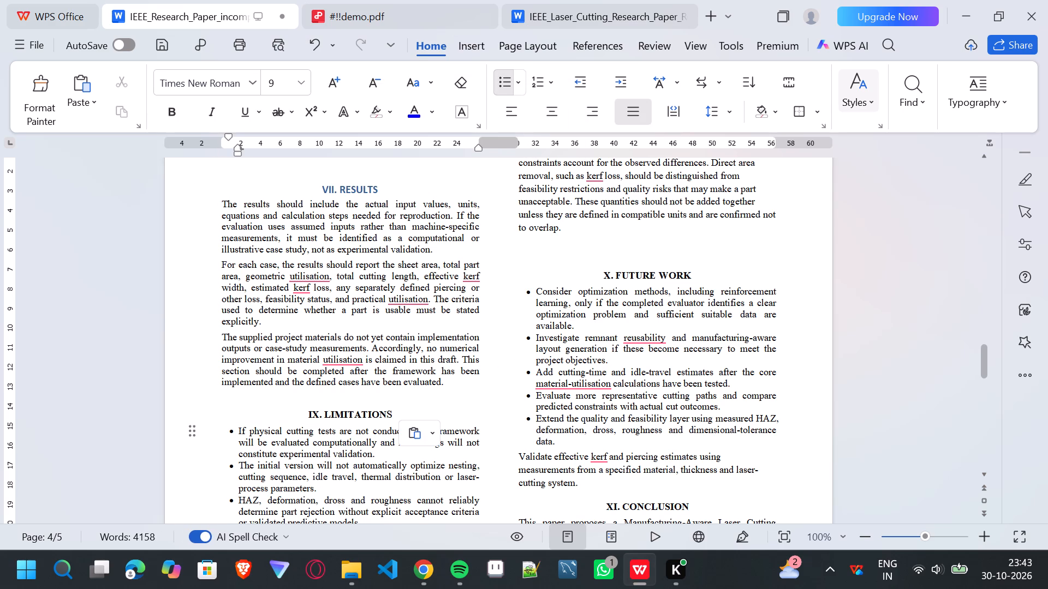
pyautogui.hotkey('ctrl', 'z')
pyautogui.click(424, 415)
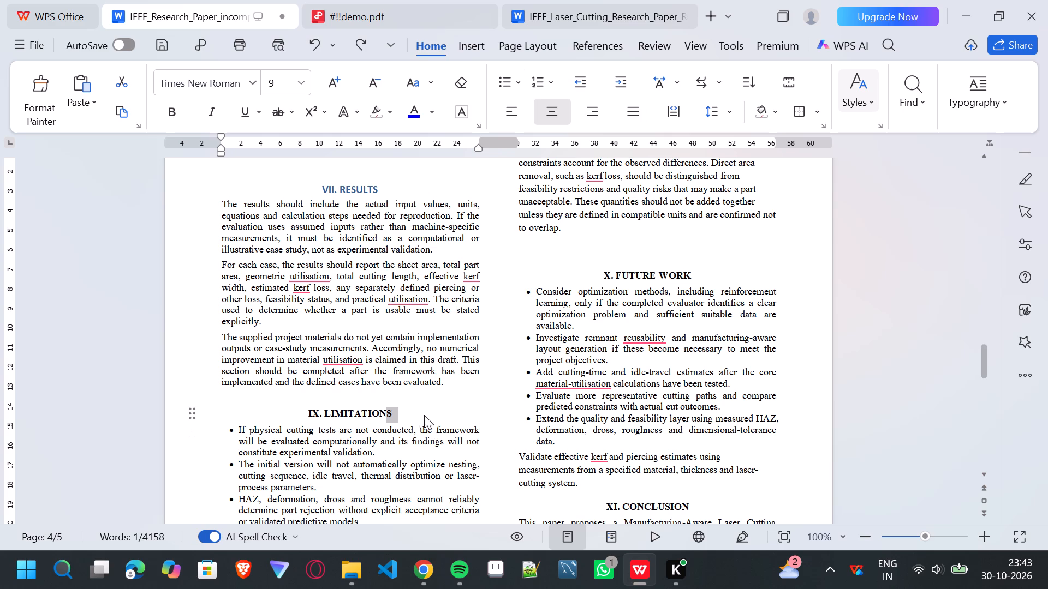
# Replace the IX. Limitations heading with a copy of the VII. Results heading, remove the extra blank line, and reword it as LIMITATIONS.
pyautogui.moveTo(323, 190); pyautogui.dragTo(390, 190)
pyautogui.hotkey('ctrl', 'c')
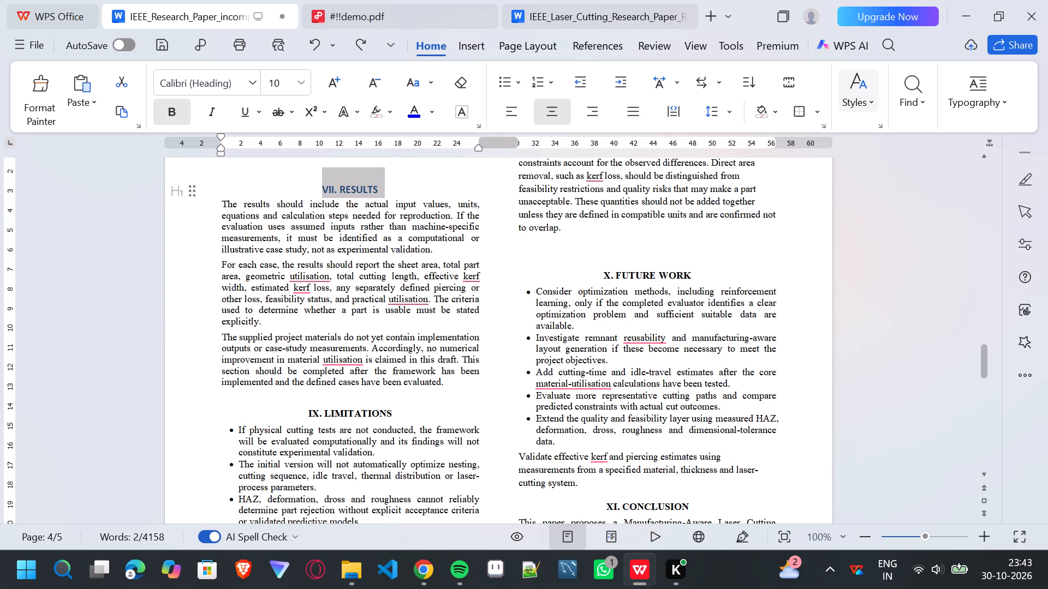
pyautogui.moveTo(306, 409); pyautogui.dragTo(409, 409)
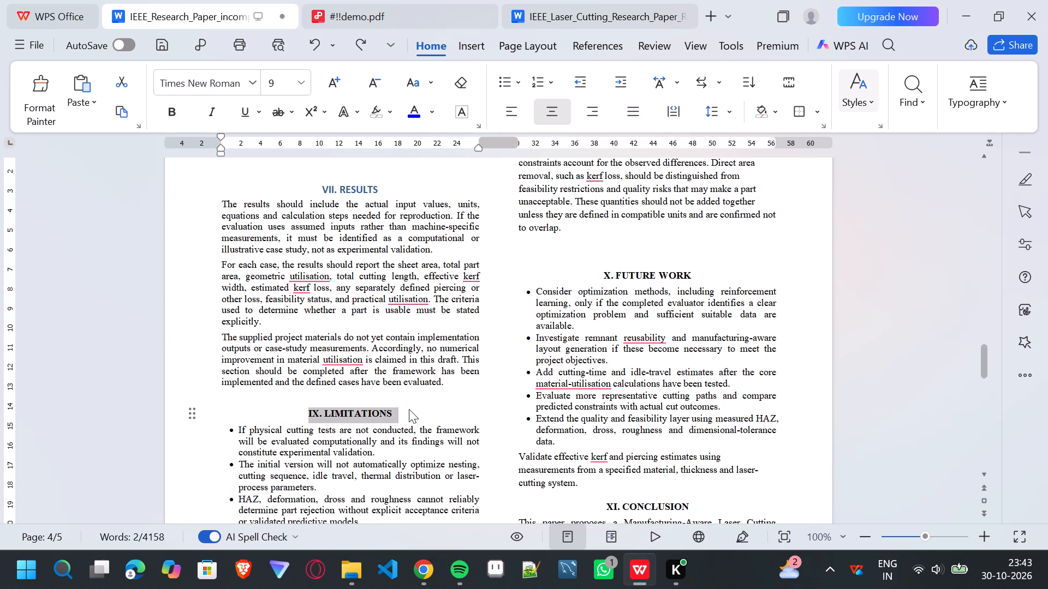
pyautogui.hotkey('ctrl', 'v')
pyautogui.click(374, 406)
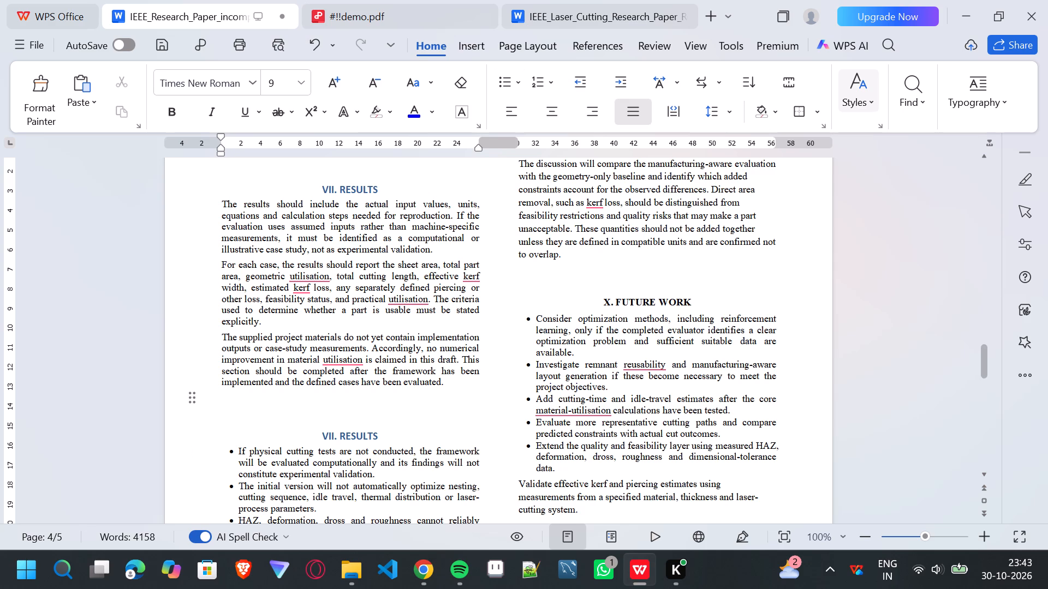
pyautogui.press('BackSpace')
pyautogui.scroll(-8, 380, 400)
pyautogui.scroll(1, 384, 396)
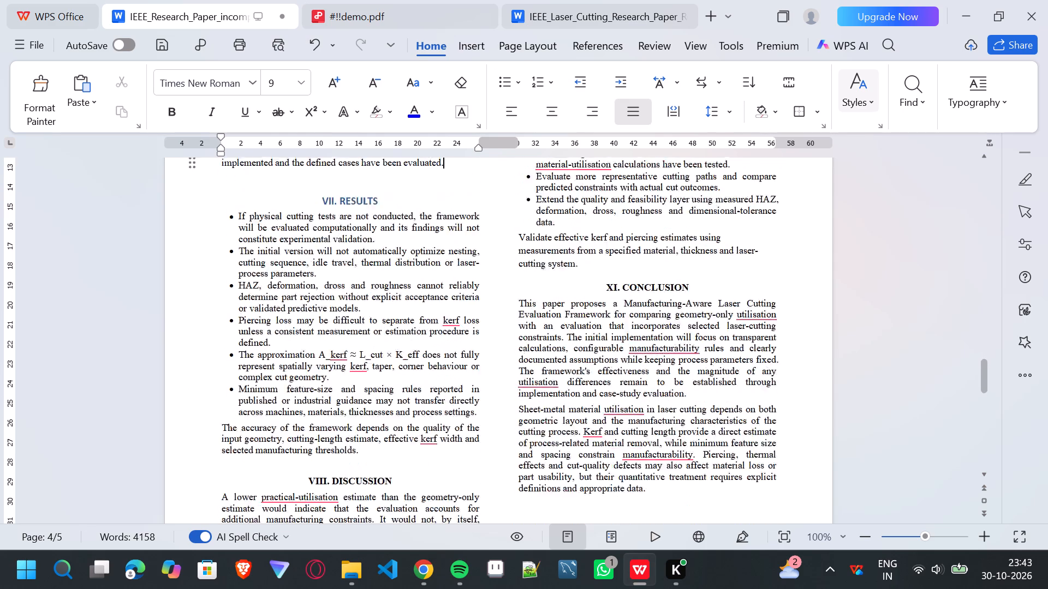
pyautogui.scroll(3, 384, 396)
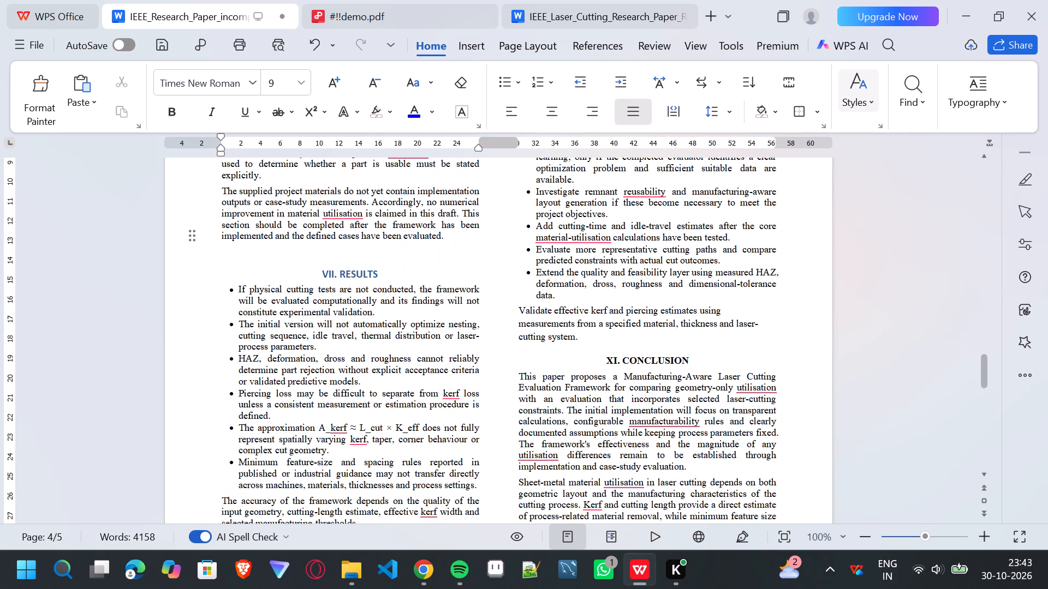
pyautogui.hotkey('ctrl', 'z')
pyautogui.hotkey('ctrl', 'z')
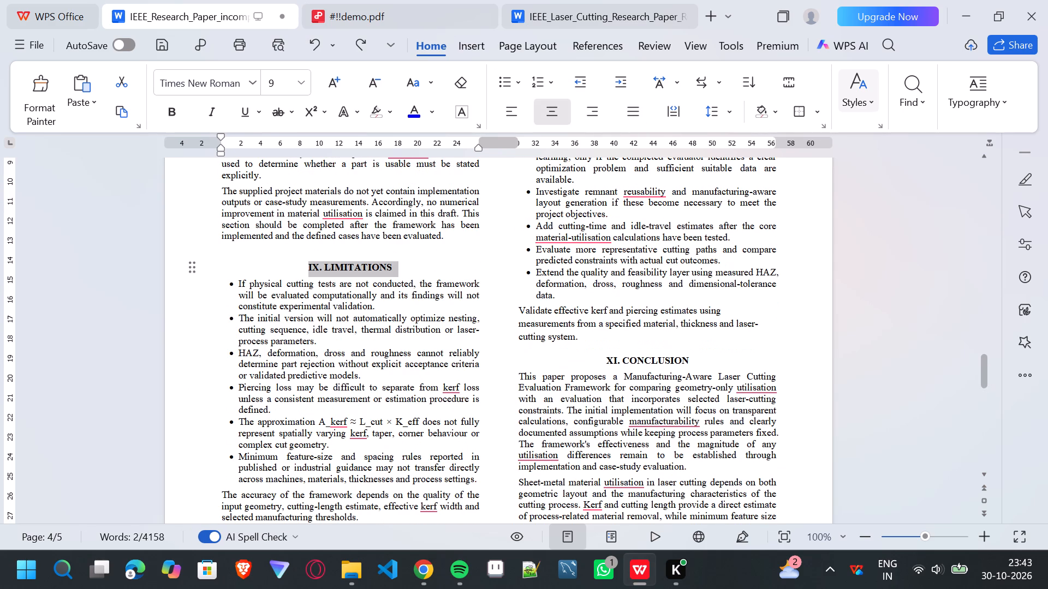
pyautogui.hotkey('ctrl', 'v')
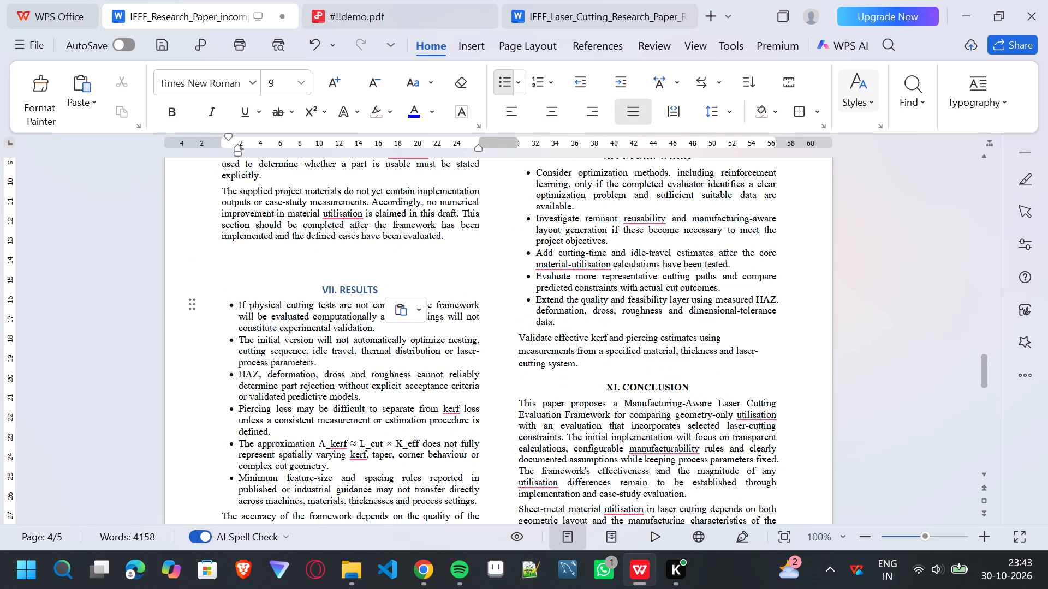
pyautogui.click(319, 255)
pyautogui.press('BackSpace')
pyautogui.moveTo(384, 270); pyautogui.dragTo(344, 273)
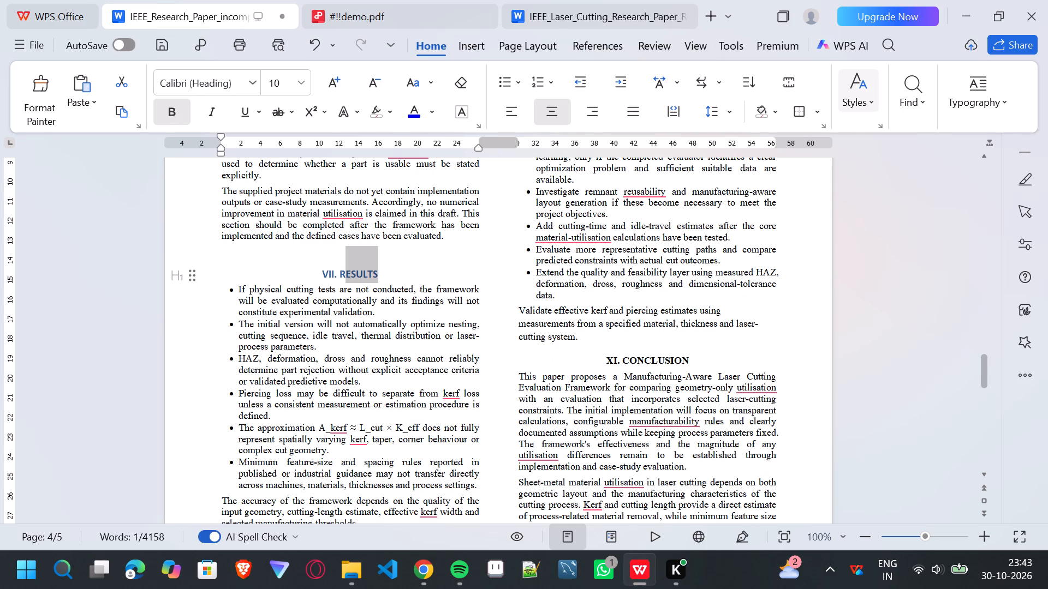
pyautogui.moveTo(344, 273); pyautogui.dragTo(341, 272)
pyautogui.write('LIMITATIONS')
# Replace the VIII. Discussion heading with the copied VII. Results heading, remove the extra blank lines, and reword it as DISCUSSIONS.
pyautogui.scroll(-7, 440, 247)
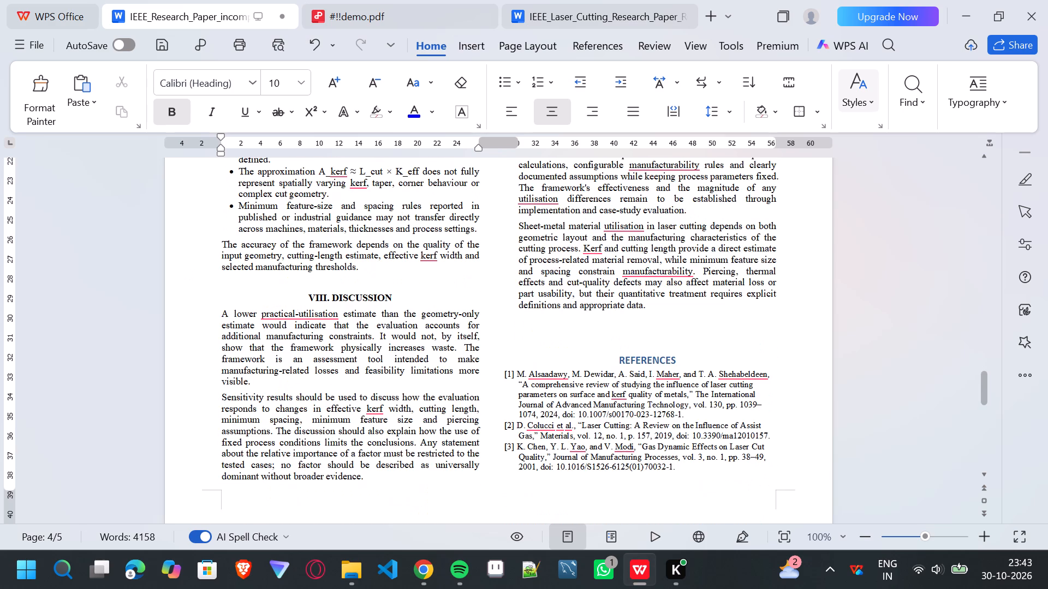
pyautogui.scroll(5, 442, 294)
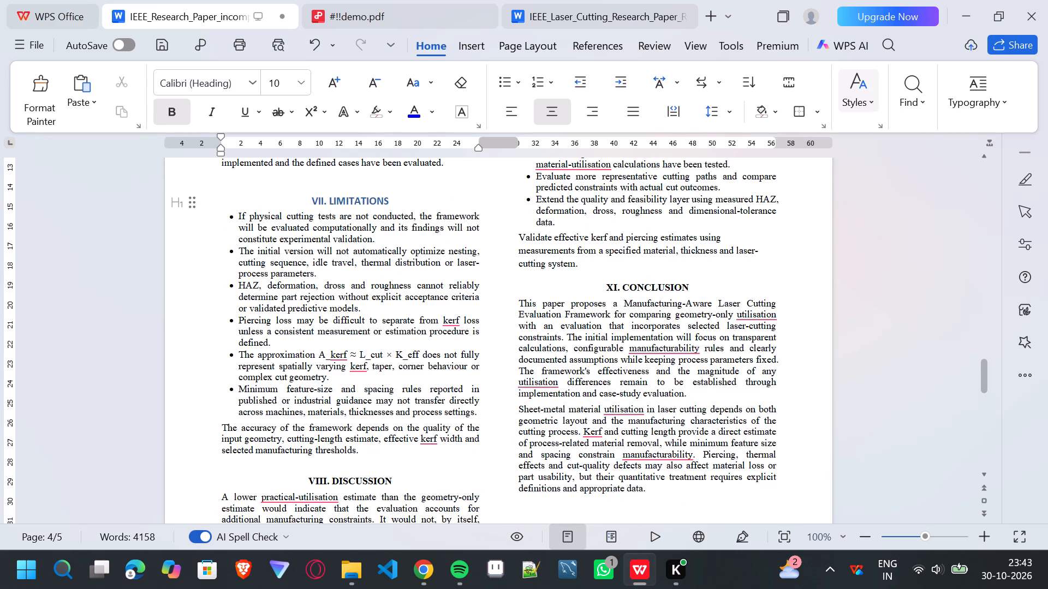
pyautogui.moveTo(310, 480); pyautogui.dragTo(392, 478)
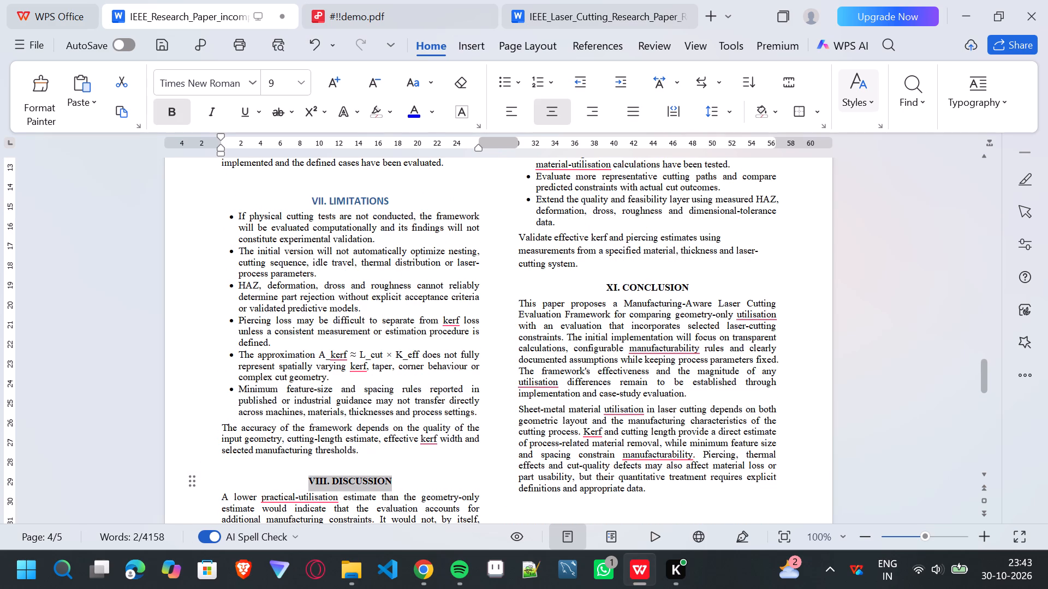
pyautogui.hotkey('ctrl', 'v')
pyautogui.scroll(-2, 394, 478)
pyautogui.click(307, 404)
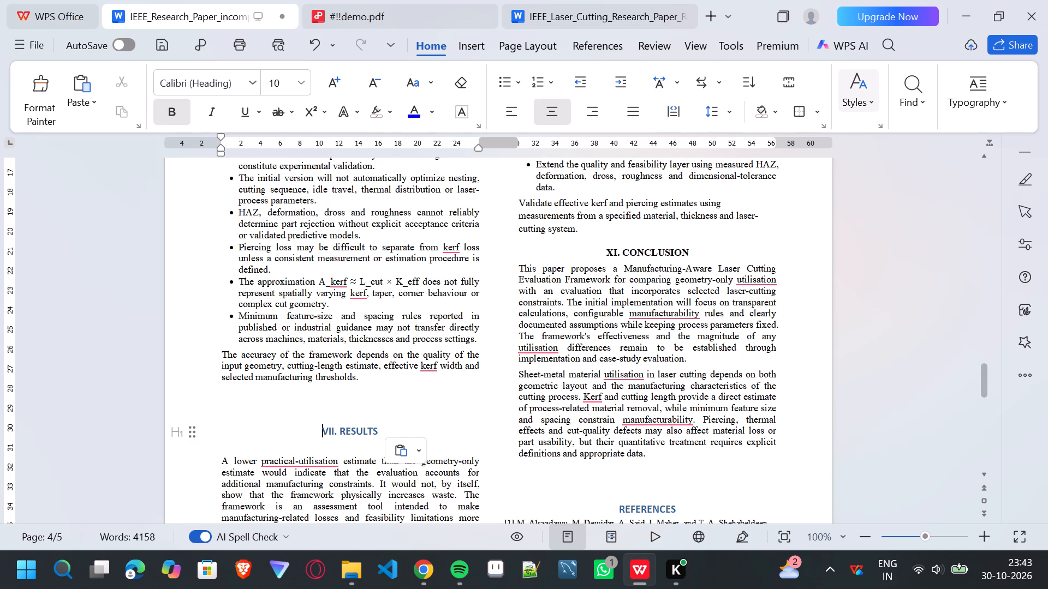
pyautogui.click(308, 399)
pyautogui.press('BackSpace')
pyautogui.click(387, 427)
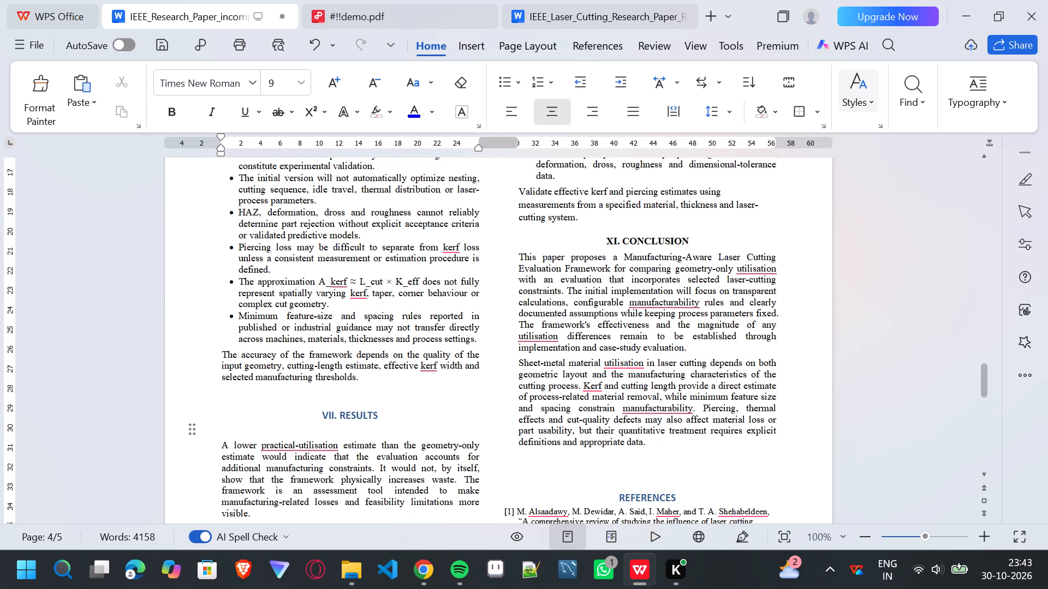
pyautogui.press('BackSpace')
pyautogui.press('BackSpace')
pyautogui.moveTo(390, 418); pyautogui.dragTo(344, 415)
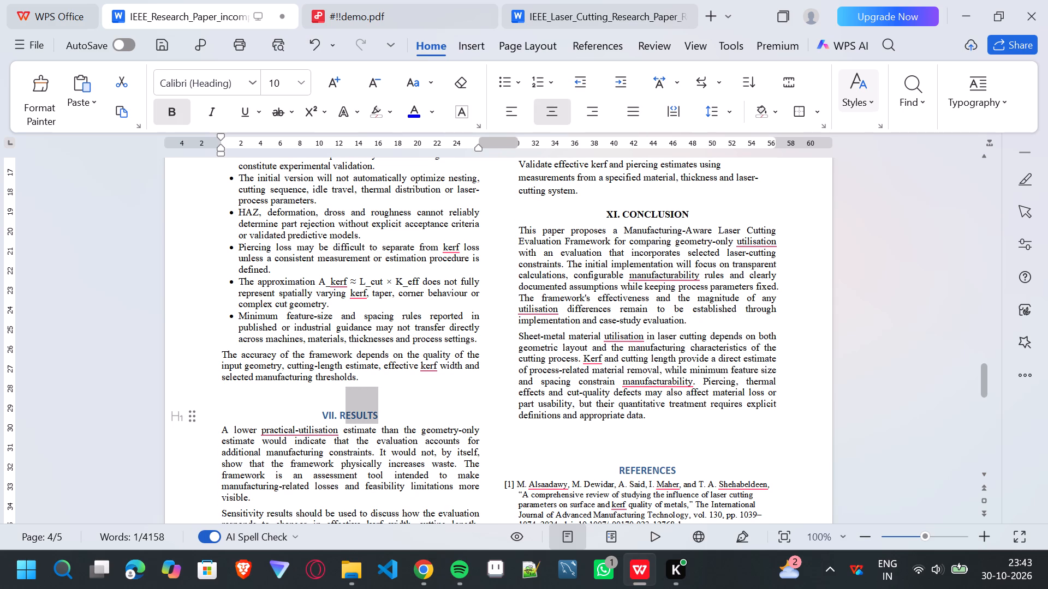
pyautogui.moveTo(344, 415); pyautogui.dragTo(341, 414)
pyautogui.write('DIS')
pyautogui.write('CUSSIONA')
pyautogui.hotkey('shift', 'BackSpace')
pyautogui.hotkey('shift', 's')
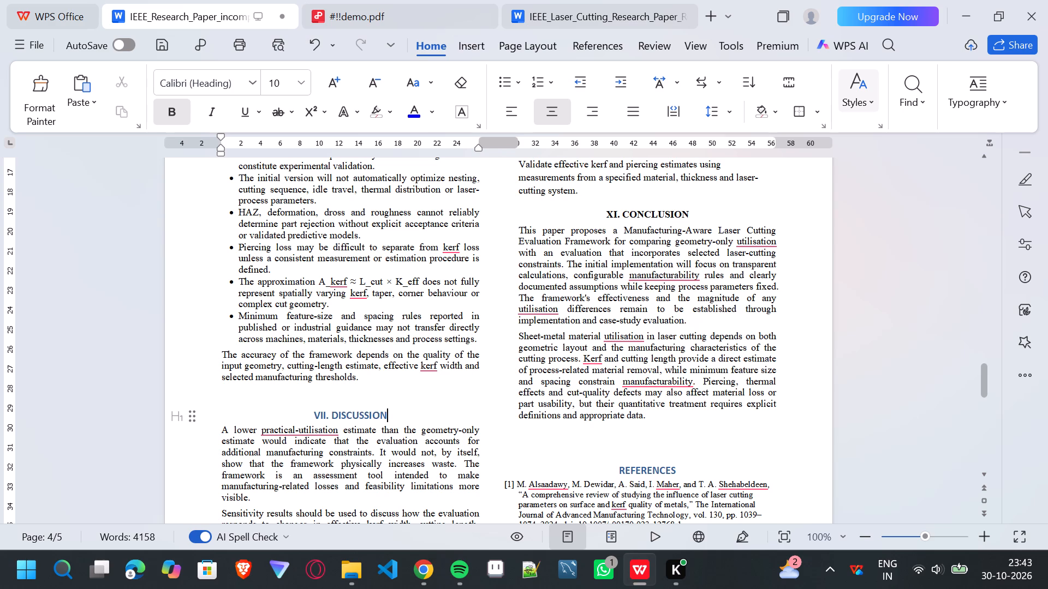
# Replace the X. Future Work heading with the copied VII. Results heading, reword it as FUTURE WORK, and remove the extra blank line.
pyautogui.scroll(-12, 467, 405)
pyautogui.scroll(7, 462, 403)
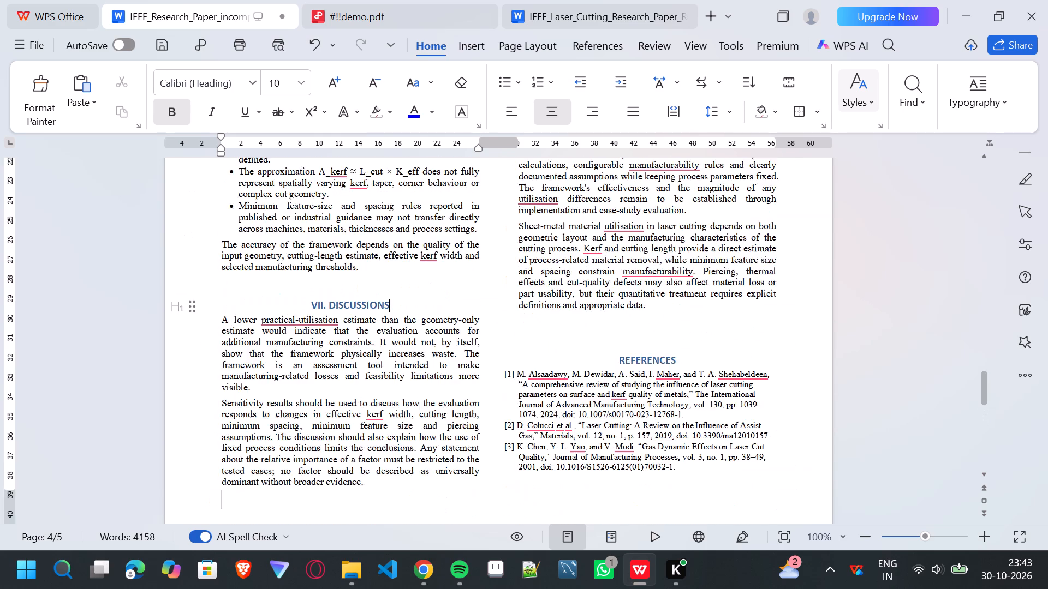
pyautogui.scroll(15, 462, 403)
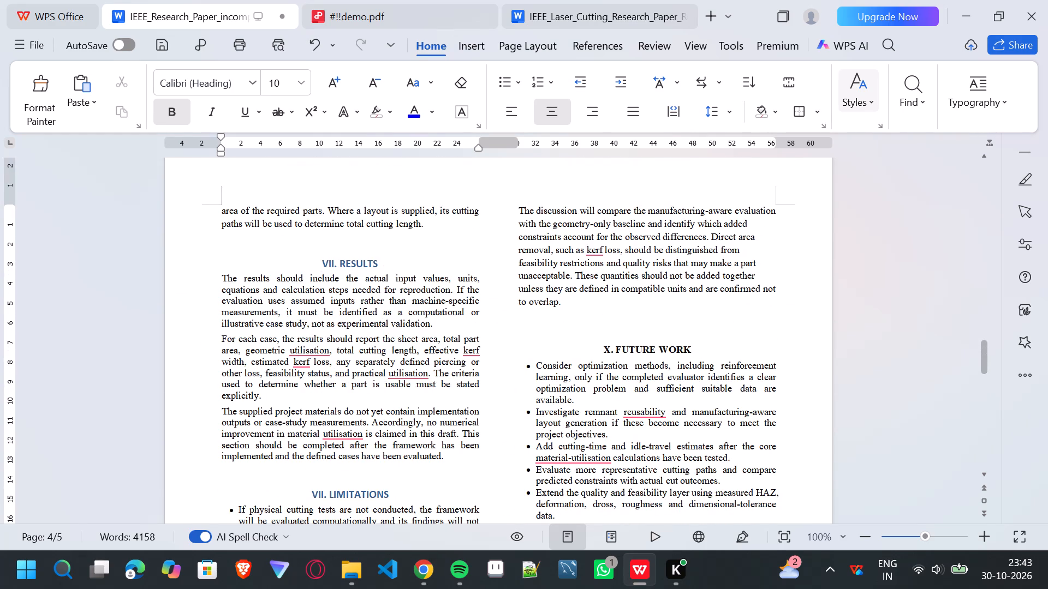
pyautogui.moveTo(604, 346); pyautogui.dragTo(702, 347)
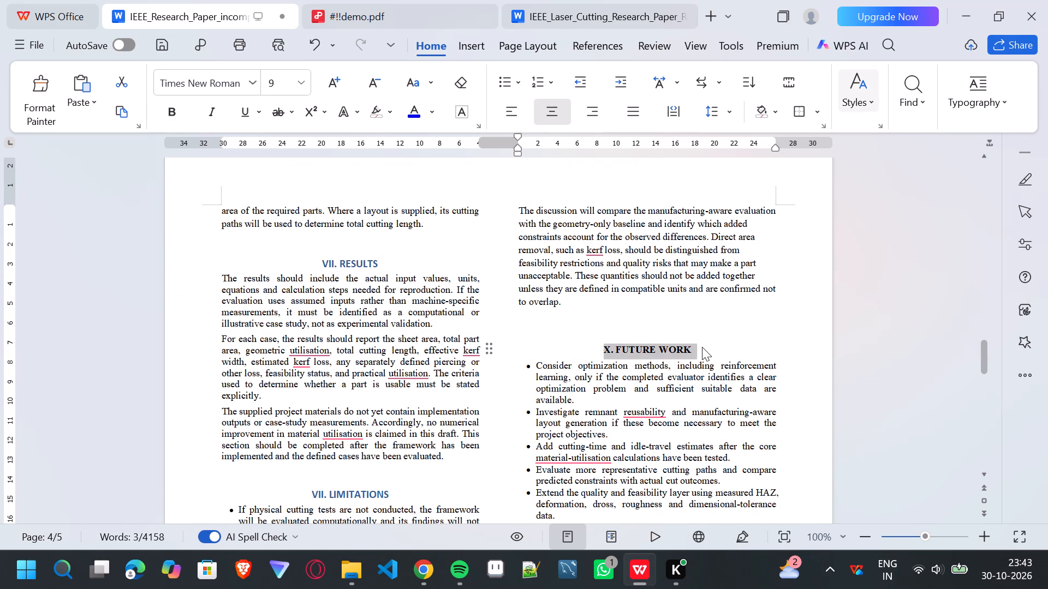
pyautogui.hotkey('ctrl', 'v')
pyautogui.scroll(-6, 665, 348)
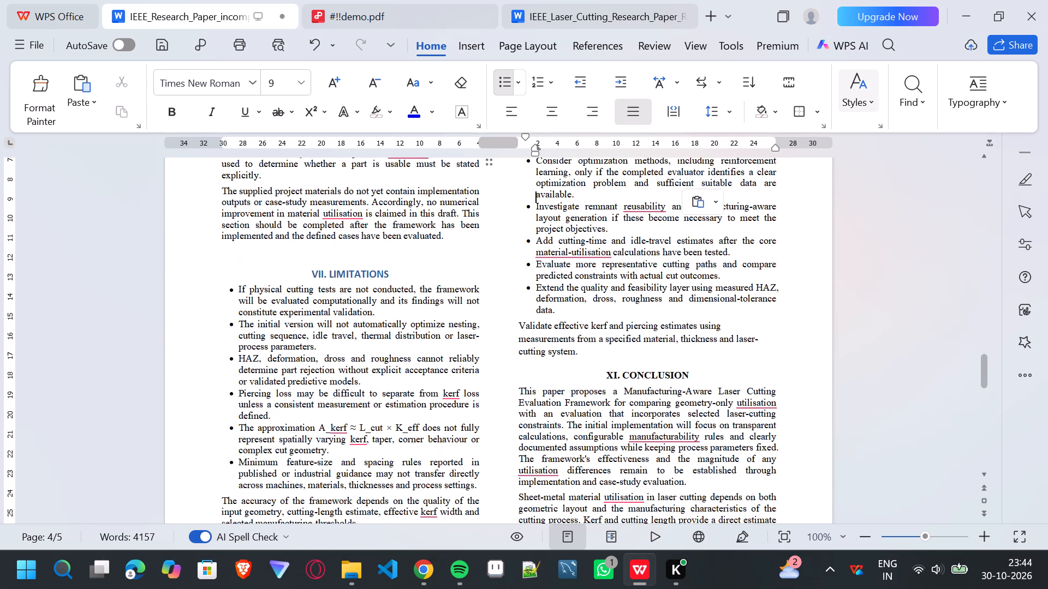
pyautogui.scroll(5, 665, 348)
pyautogui.moveTo(680, 323); pyautogui.dragTo(639, 326)
pyautogui.write('FUTURE WORK')
pyautogui.doubleClick(710, 302)
pyautogui.press('BackSpace')
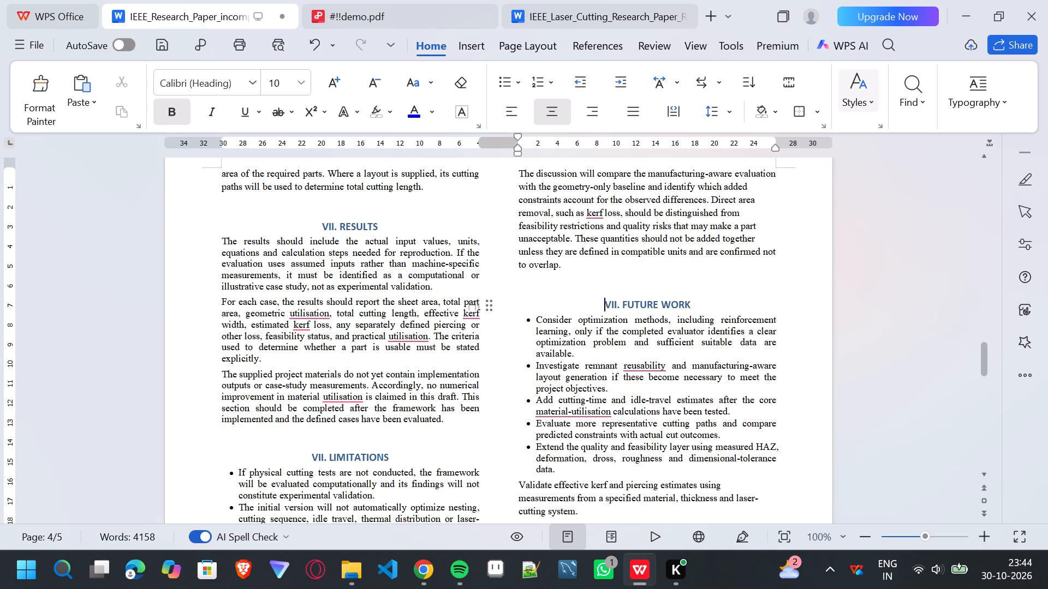
# Check the section heading numbering and renumber the Limitations heading as VIII.
pyautogui.scroll(10, 436, 329)
pyautogui.scroll(-6, 440, 331)
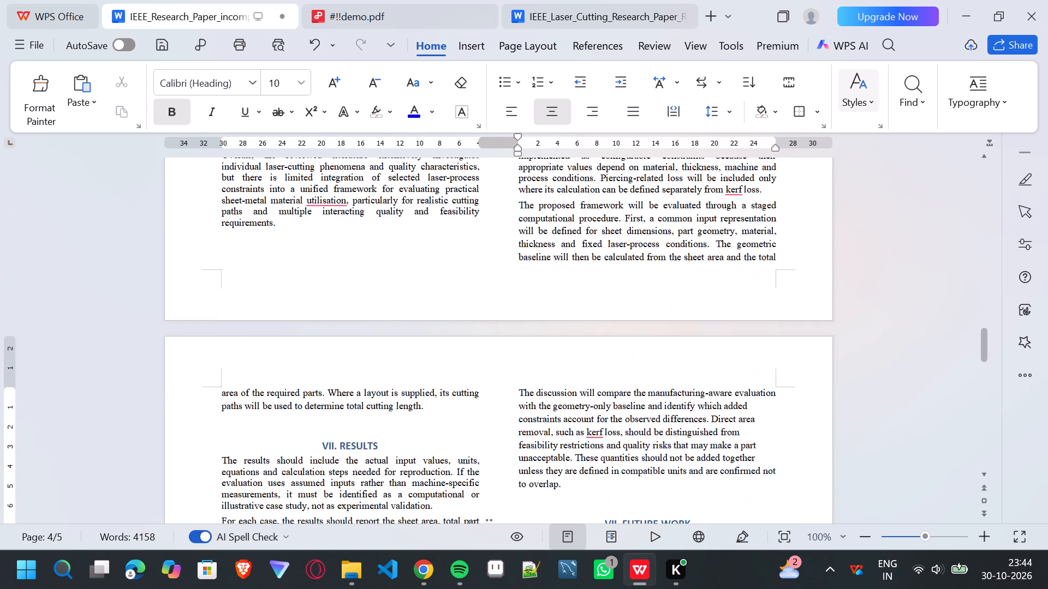
pyautogui.scroll(15, 445, 329)
pyautogui.scroll(-14, 445, 329)
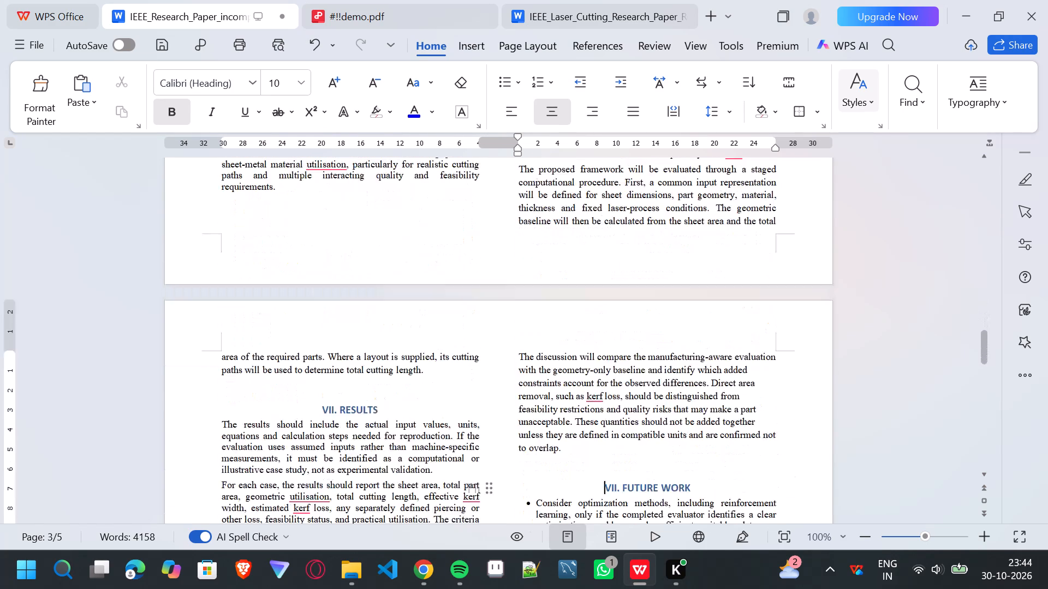
pyautogui.scroll(-8, 450, 324)
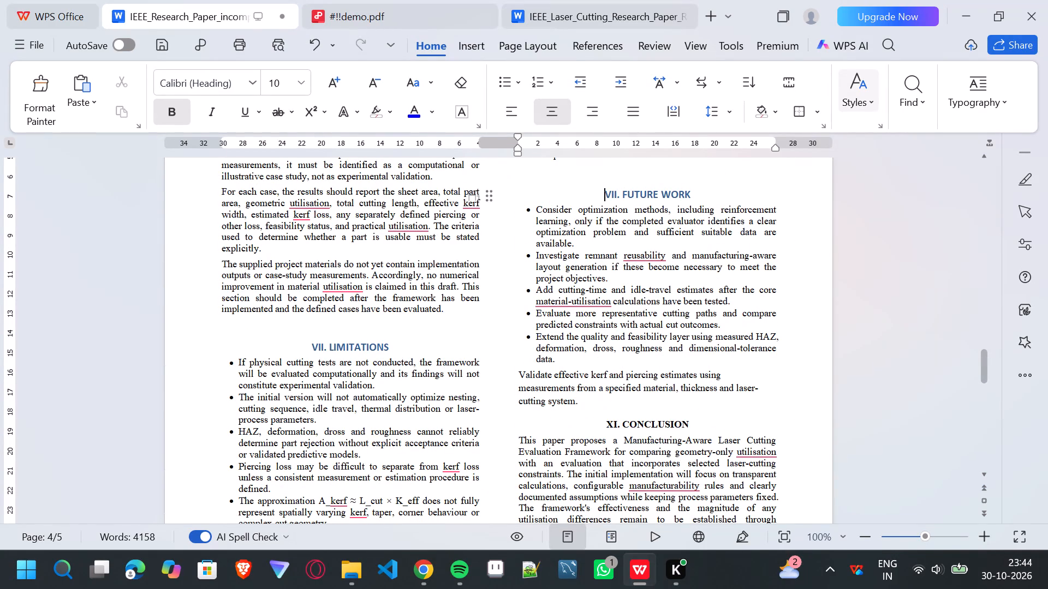
pyautogui.click(323, 346)
pyautogui.hotkey('shift', 'i')
pyautogui.scroll(-1, 409, 363)
pyautogui.scroll(3, 409, 363)
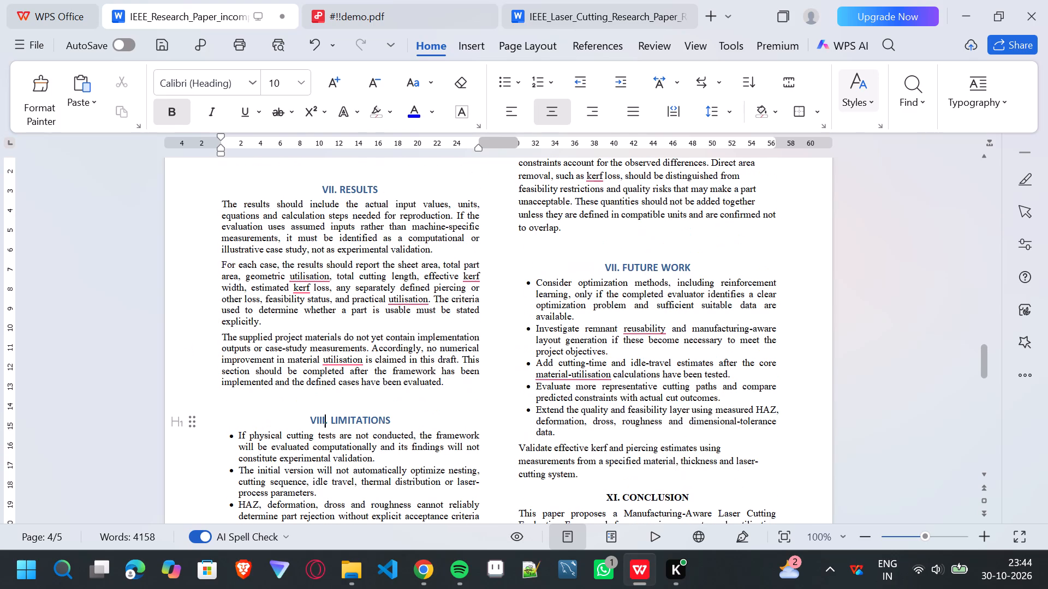
# Renumber the Future Work heading as IX.
pyautogui.click(614, 268)
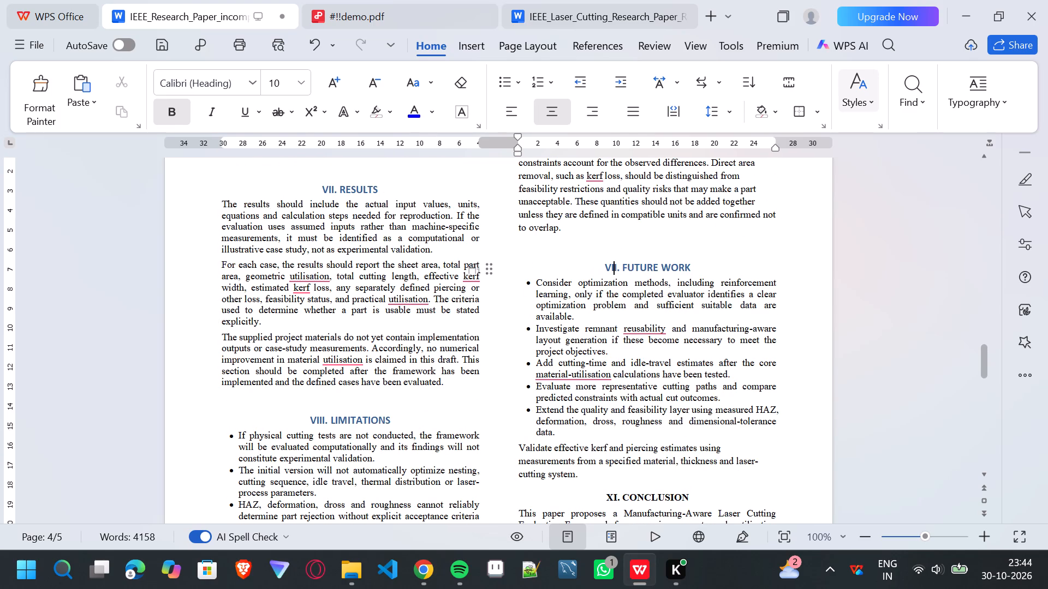
pyautogui.press('BackSpace')
pyautogui.press('BackSpace')
pyautogui.click(612, 265)
pyautogui.hotkey('shift', 'x')
# Check the order and numbering of the headings from Results to References, glance at the refined draft, and go to the Discussions heading's number.
pyautogui.scroll(-2, 731, 297)
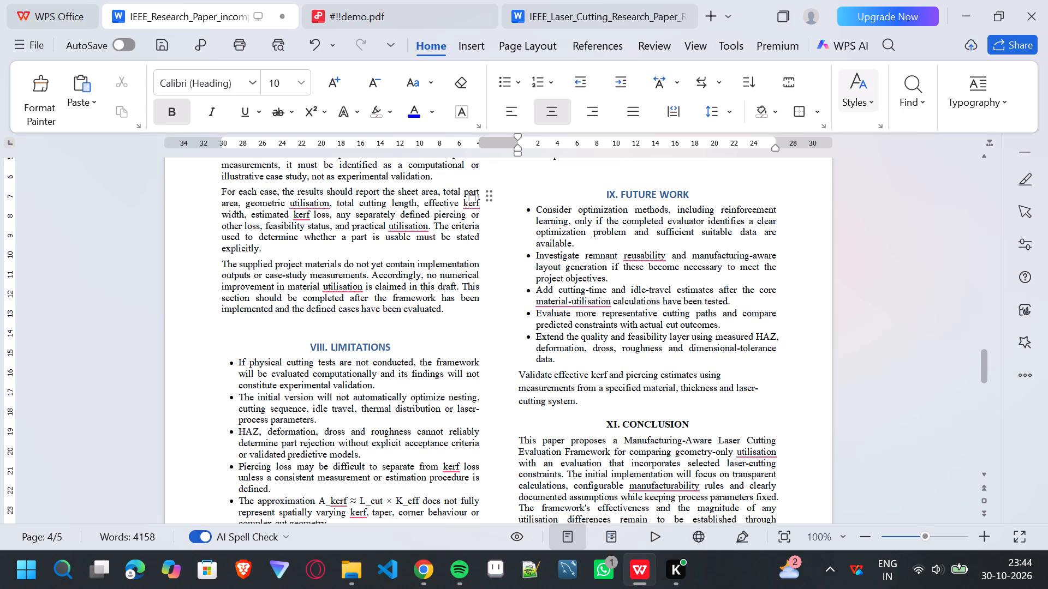
pyautogui.scroll(-9, 637, 393)
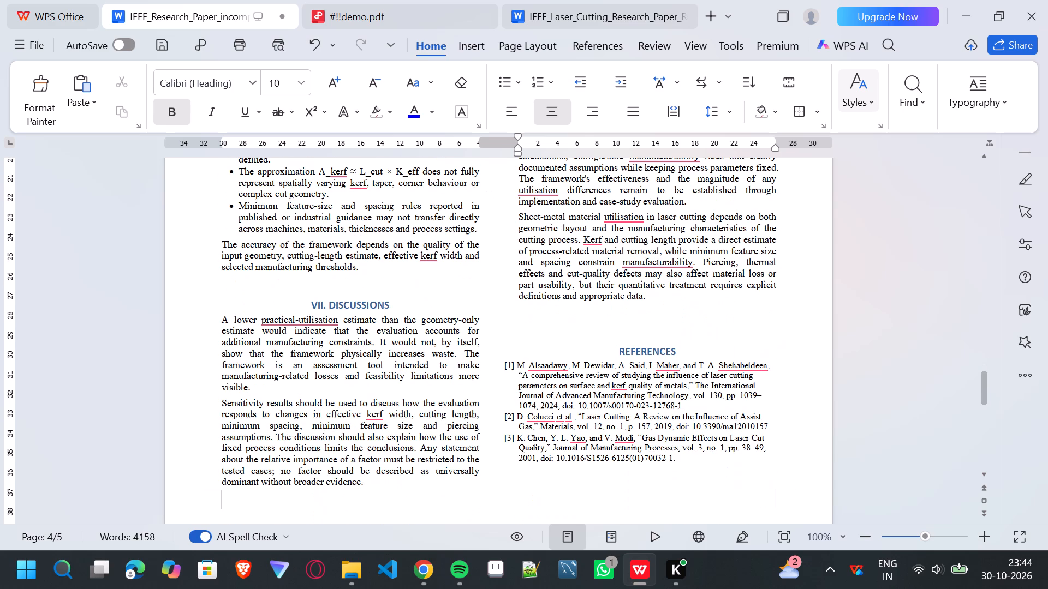
pyautogui.scroll(-17, 637, 393)
pyautogui.scroll(-11, 639, 393)
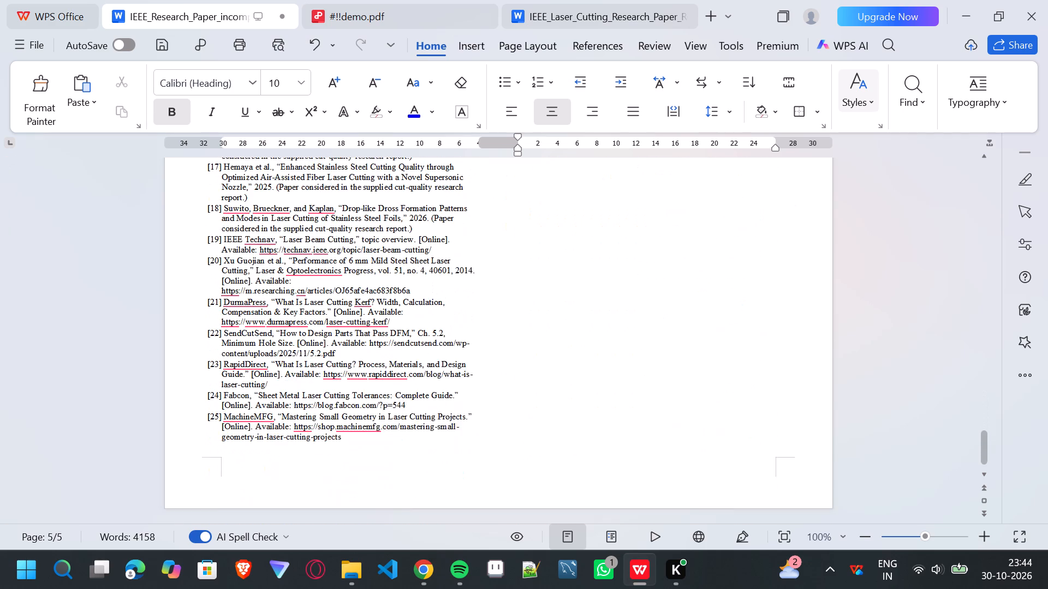
pyautogui.scroll(20, 639, 393)
pyautogui.scroll(7, 639, 393)
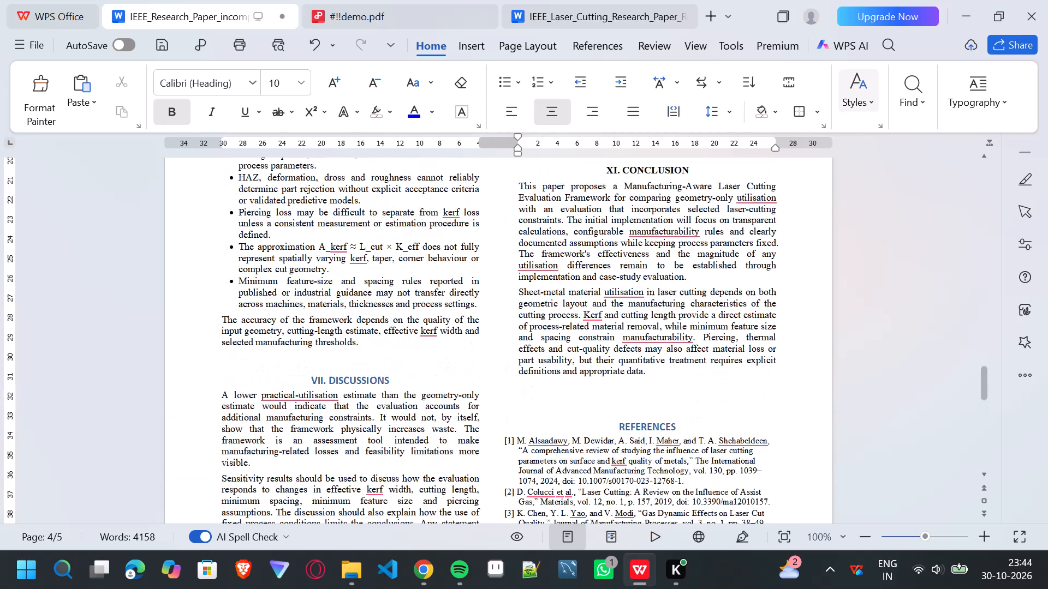
pyautogui.scroll(15, 639, 393)
pyautogui.scroll(-2, 639, 393)
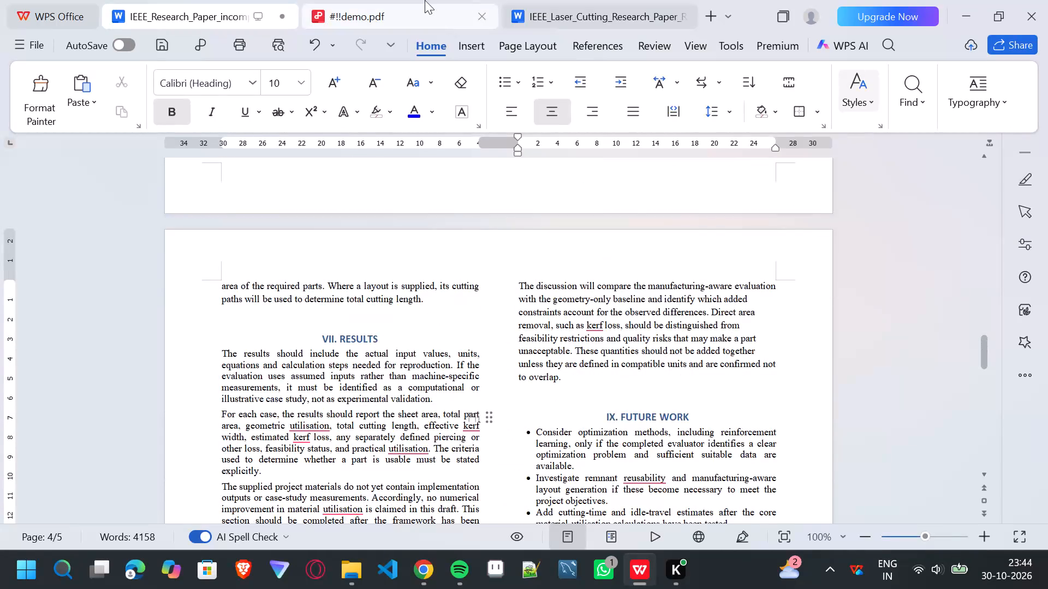
pyautogui.doubleClick(525, 0)
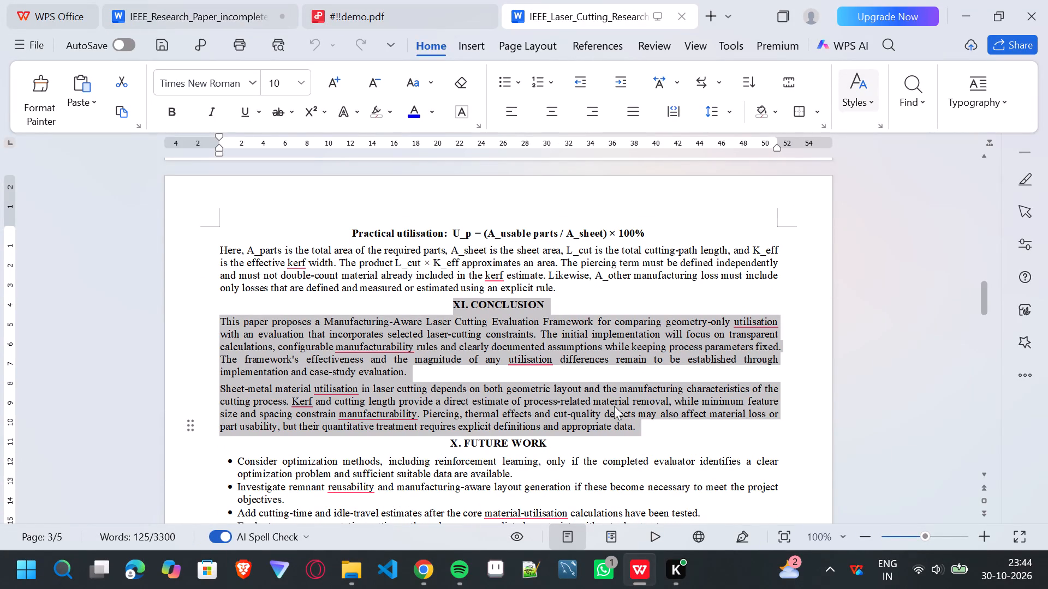
pyautogui.click(392, 0)
pyautogui.click(224, 0)
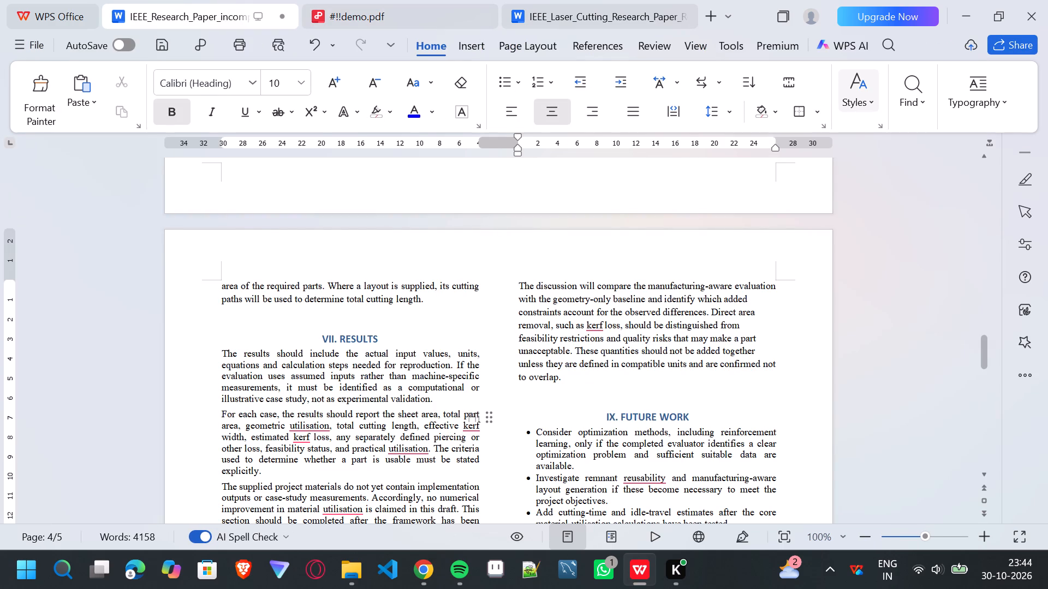
pyautogui.scroll(-16, 665, 452)
pyautogui.scroll(5, 665, 452)
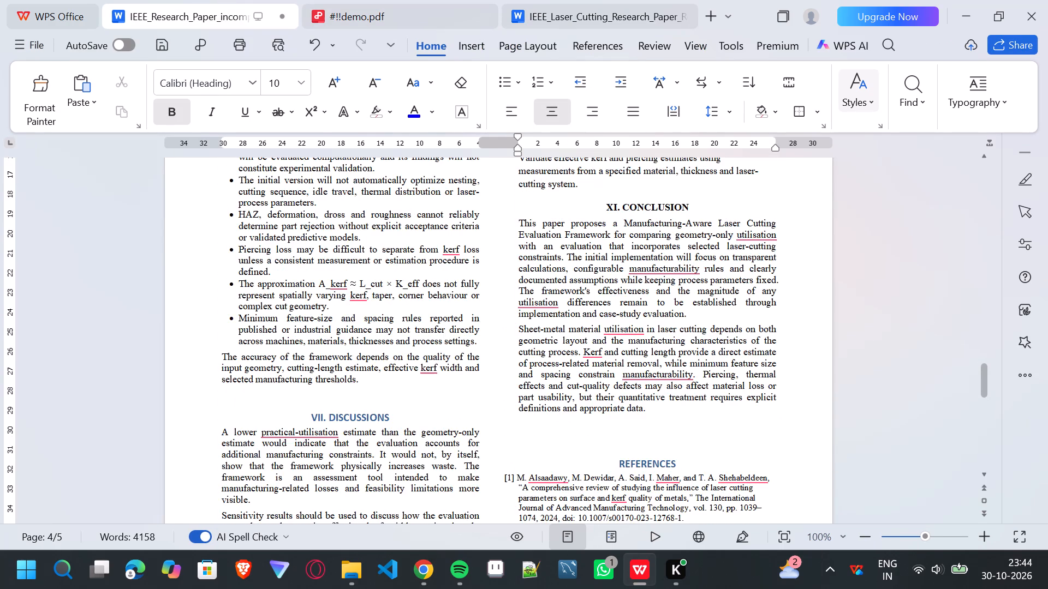
pyautogui.scroll(10, 665, 452)
pyautogui.scroll(-4, 665, 452)
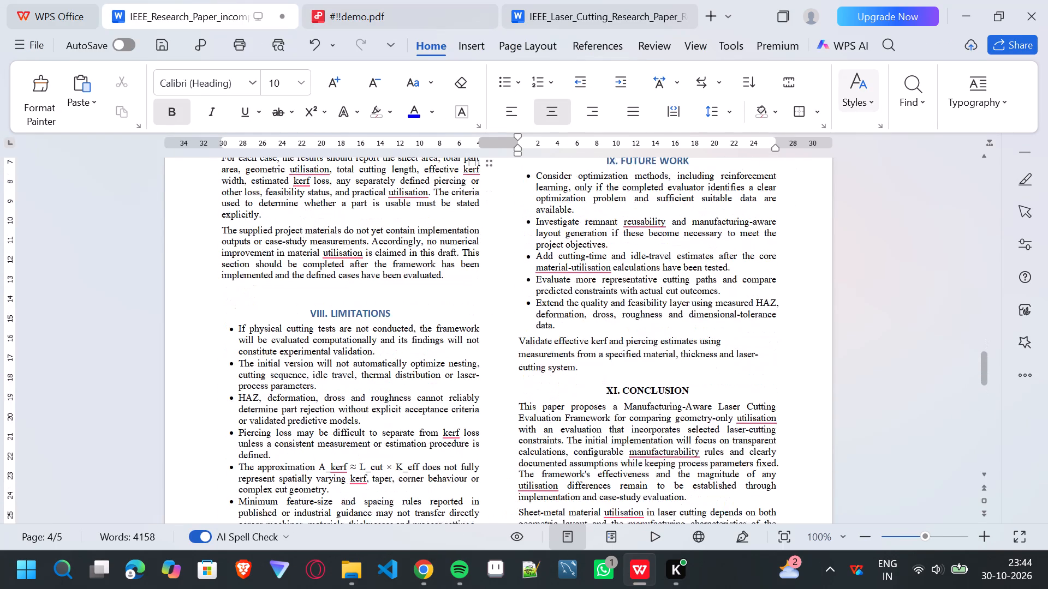
pyautogui.scroll(-6, 665, 452)
pyautogui.scroll(3, 620, 451)
pyautogui.scroll(-2, 598, 459)
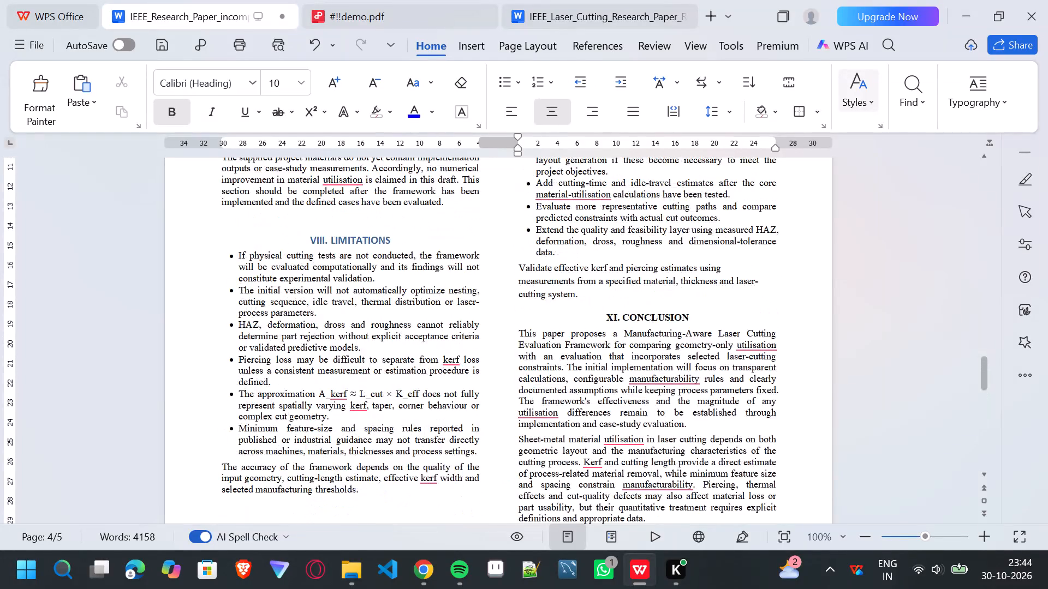
pyautogui.scroll(-2, 598, 459)
pyautogui.click(324, 382)
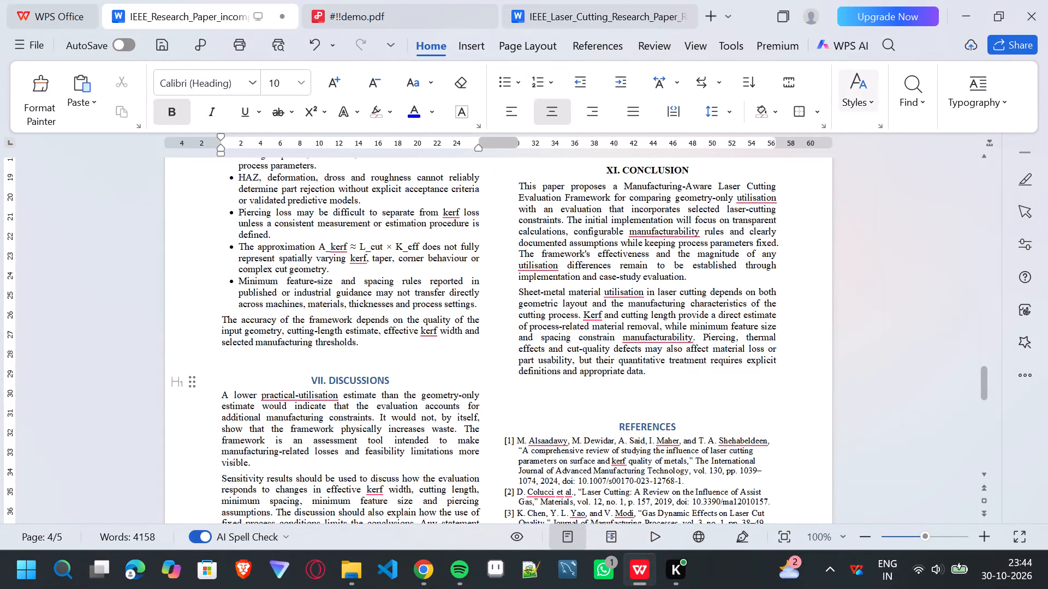
# Renumber the Discussions heading as IX.
pyautogui.press('BackSpace')
pyautogui.press('BackSpace')
pyautogui.press('BackSpace')
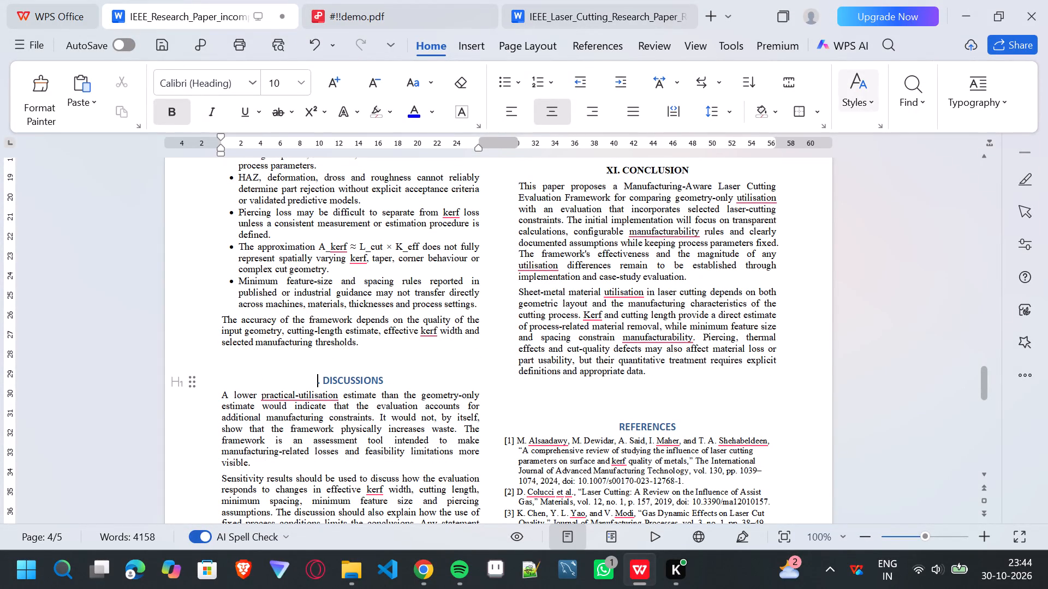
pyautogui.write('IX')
# Renumber the Future Work heading as X.
pyautogui.scroll(9, 347, 389)
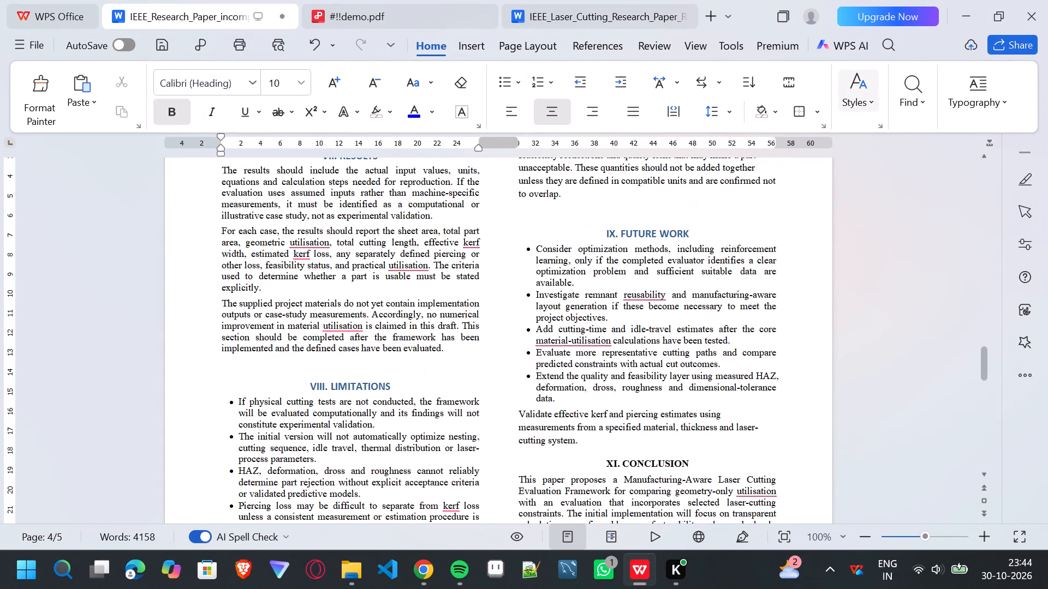
pyautogui.scroll(1, 612, 366)
pyautogui.click(610, 309)
pyautogui.press('BackSpace')
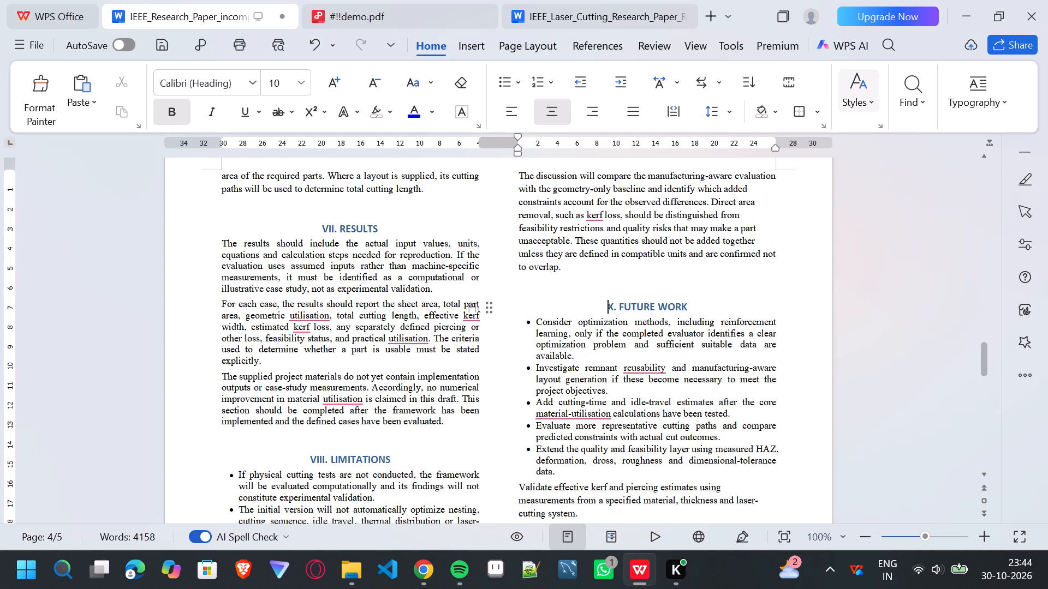
# Replace the plain black XI. Conclusion heading with the copied, blue-styled VII. Results heading.
pyautogui.scroll(-7, 614, 310)
pyautogui.moveTo(606, 278); pyautogui.dragTo(700, 279)
pyautogui.hotkey('ctrl', 'v')
pyautogui.click(651, 272)
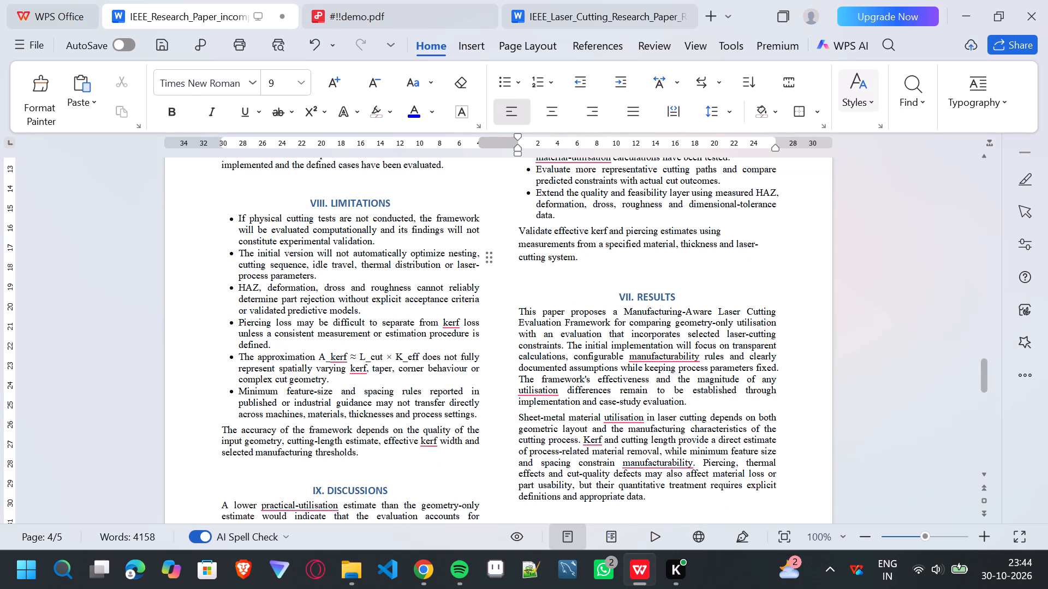
# Renumber the pasted Results heading above the conclusion paragraphs as XI, following on from the Future Work heading.
pyautogui.click(631, 285)
pyautogui.click(600, 274)
pyautogui.click(630, 297)
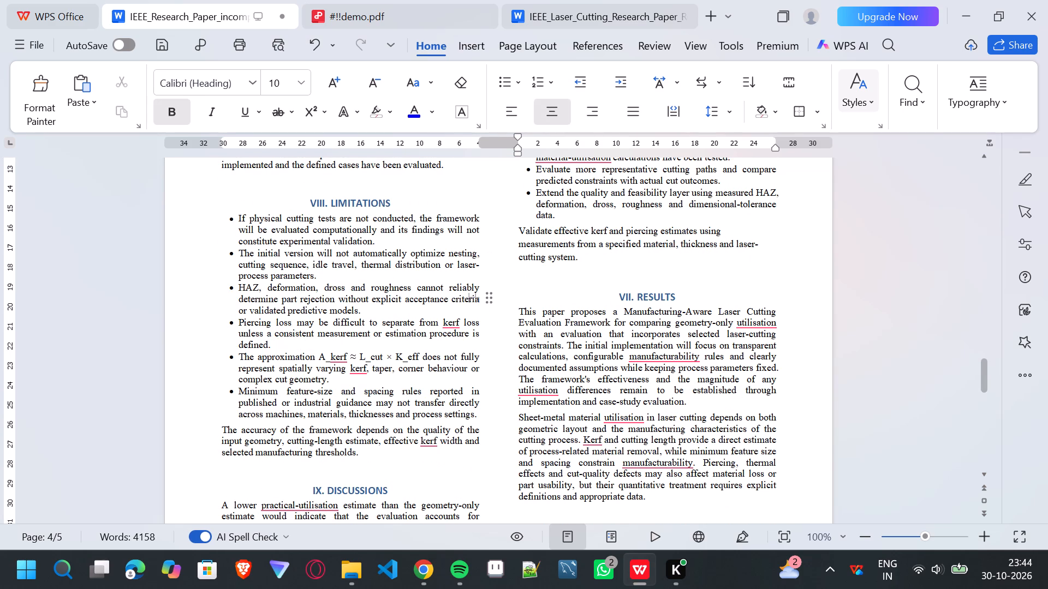
pyautogui.press('BackSpace')
pyautogui.press('BackSpace')
pyautogui.press('BackSpace')
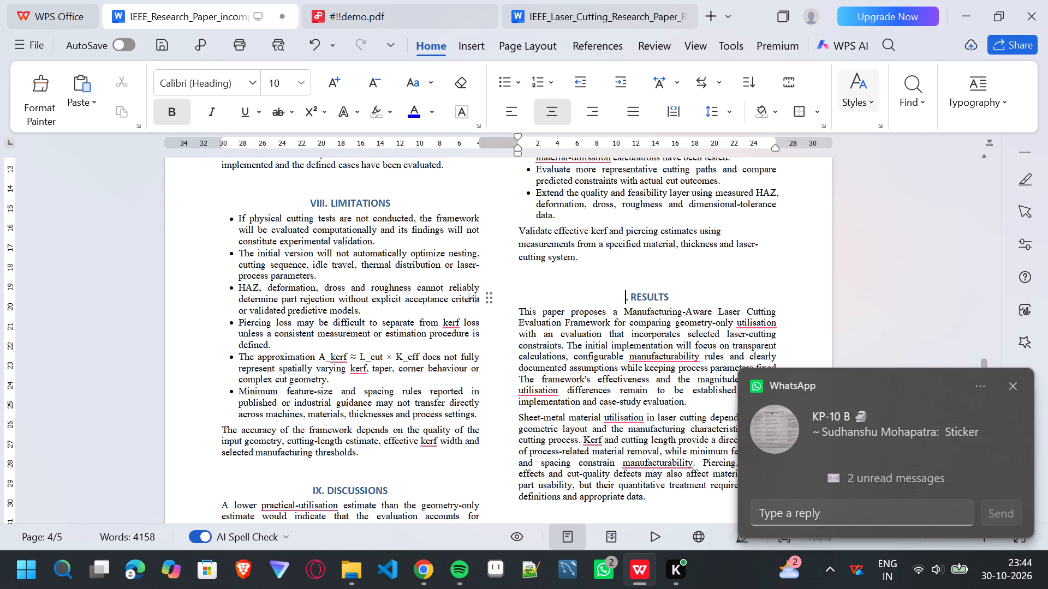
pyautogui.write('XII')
pyautogui.scroll(5, 635, 297)
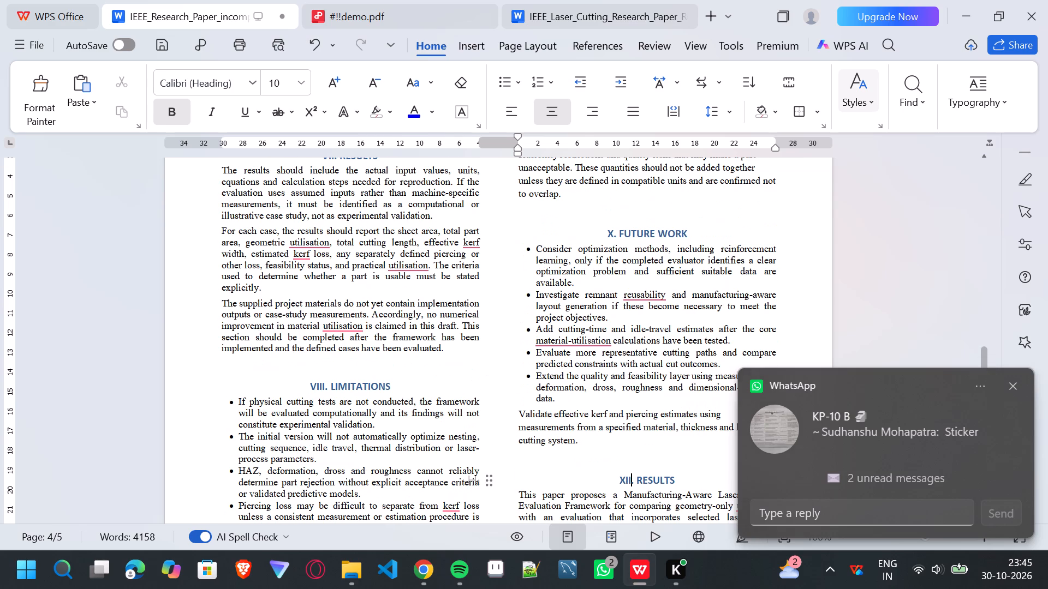
pyautogui.press('BackSpace')
# Reword the pasted XI heading's title as CONCLUSION.
pyautogui.scroll(-1, 648, 329)
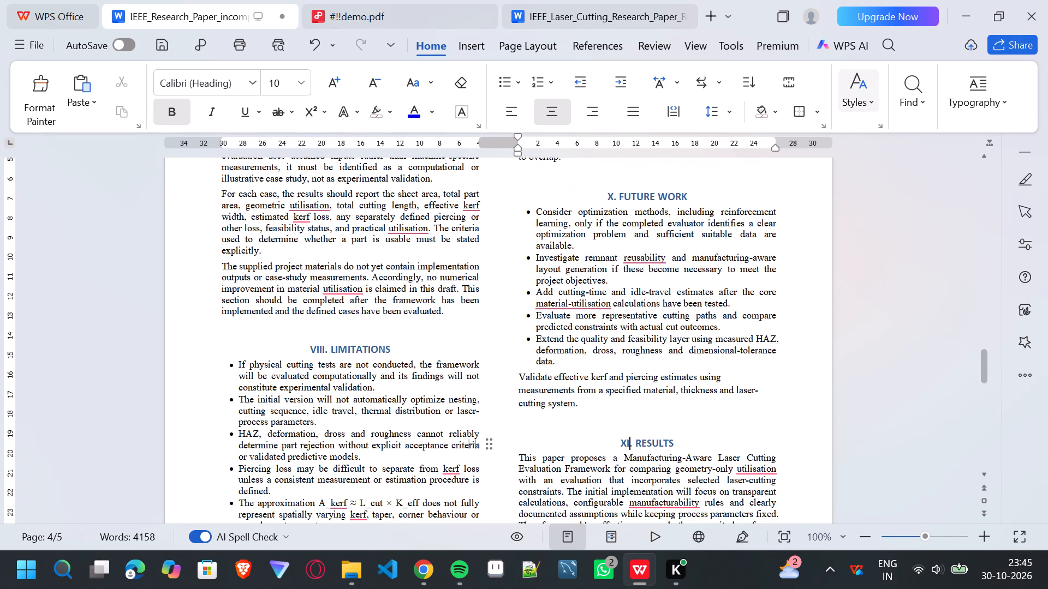
pyautogui.moveTo(683, 443); pyautogui.dragTo(636, 446)
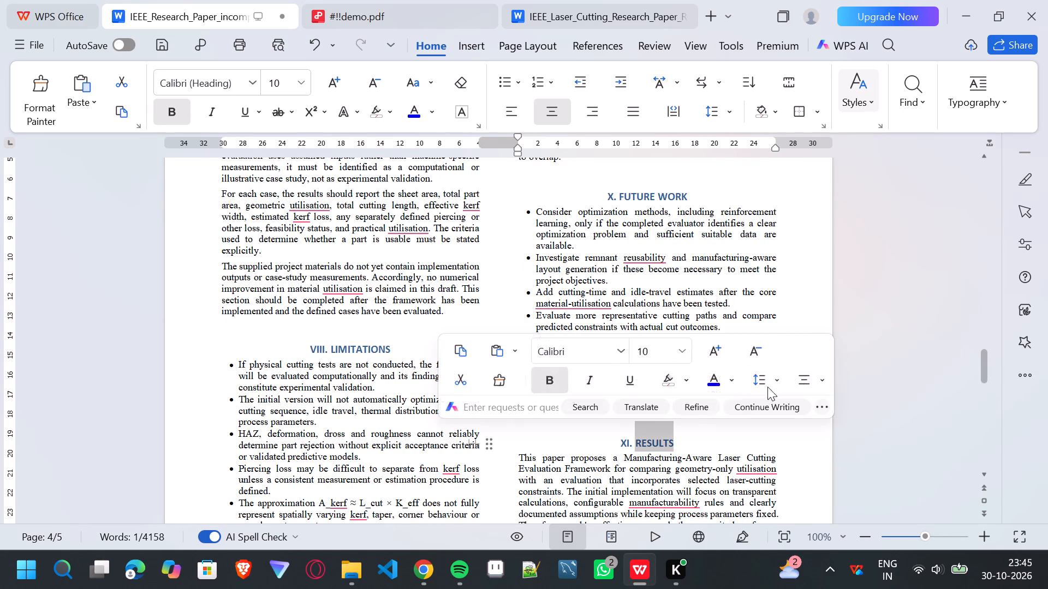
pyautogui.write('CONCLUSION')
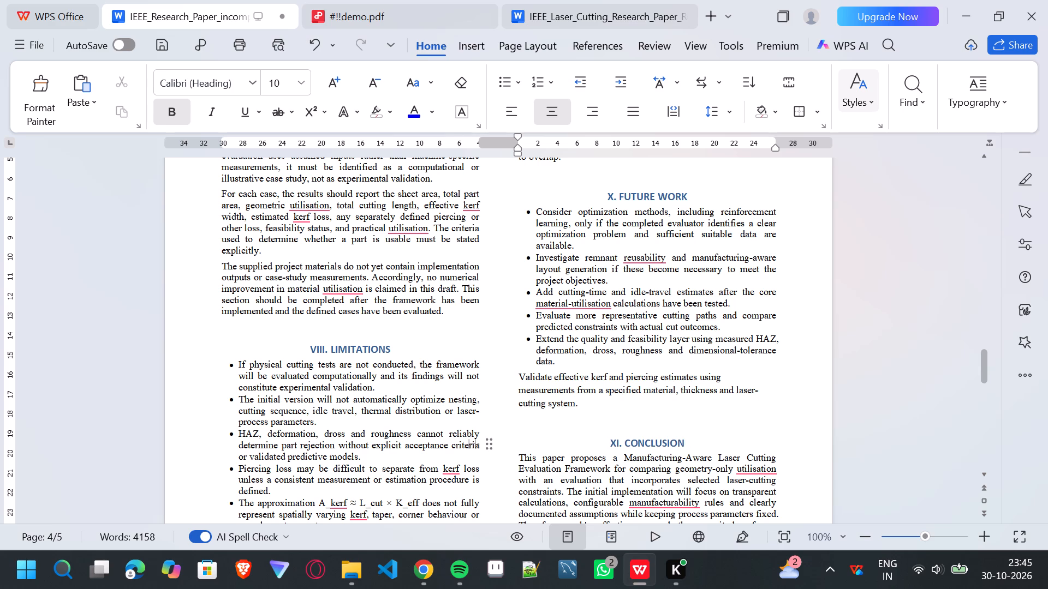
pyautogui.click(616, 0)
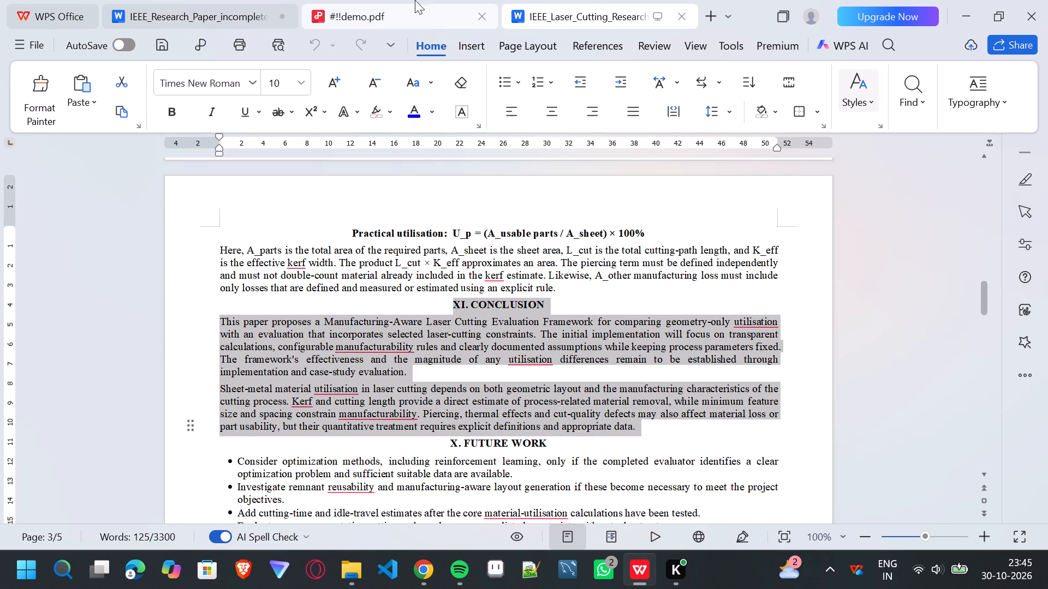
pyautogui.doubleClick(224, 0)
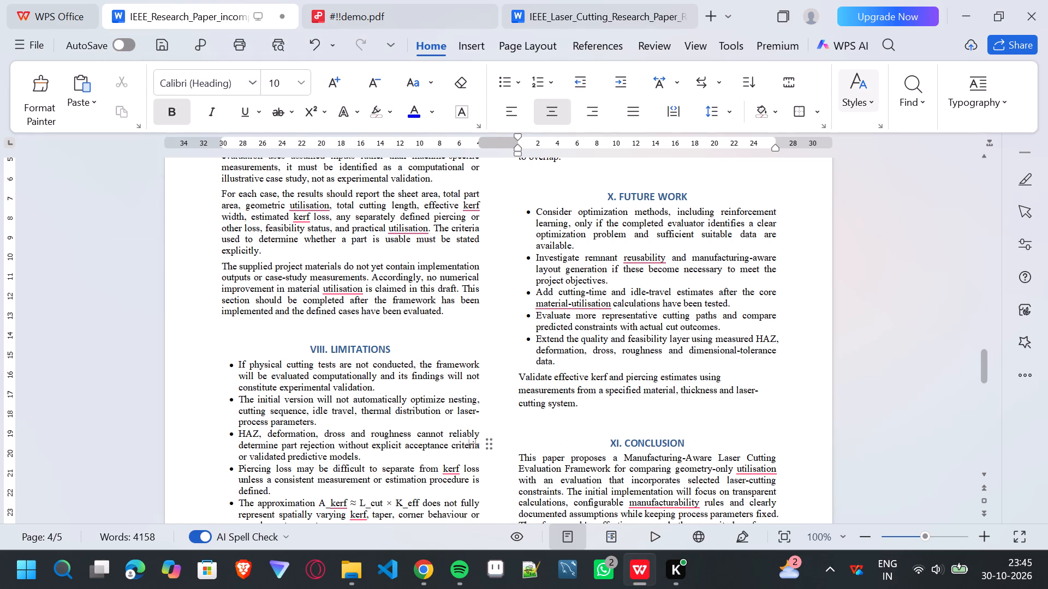
# Look over the paper's remaining pages through the references and save the document.
pyautogui.scroll(-8, 680, 357)
pyautogui.scroll(-18, 680, 357)
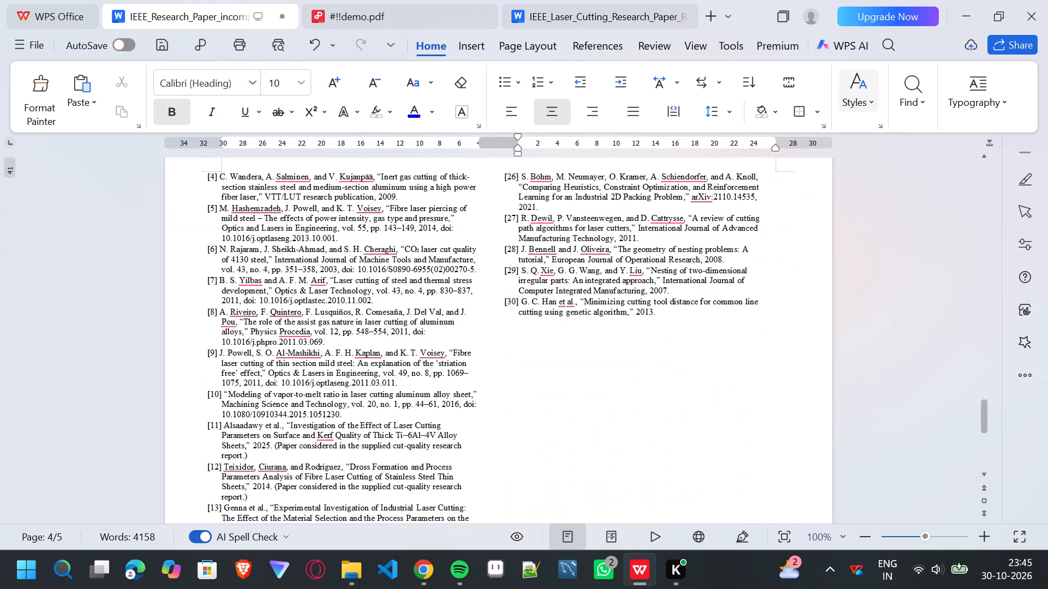
pyautogui.scroll(-16, 680, 357)
pyautogui.scroll(17, 680, 357)
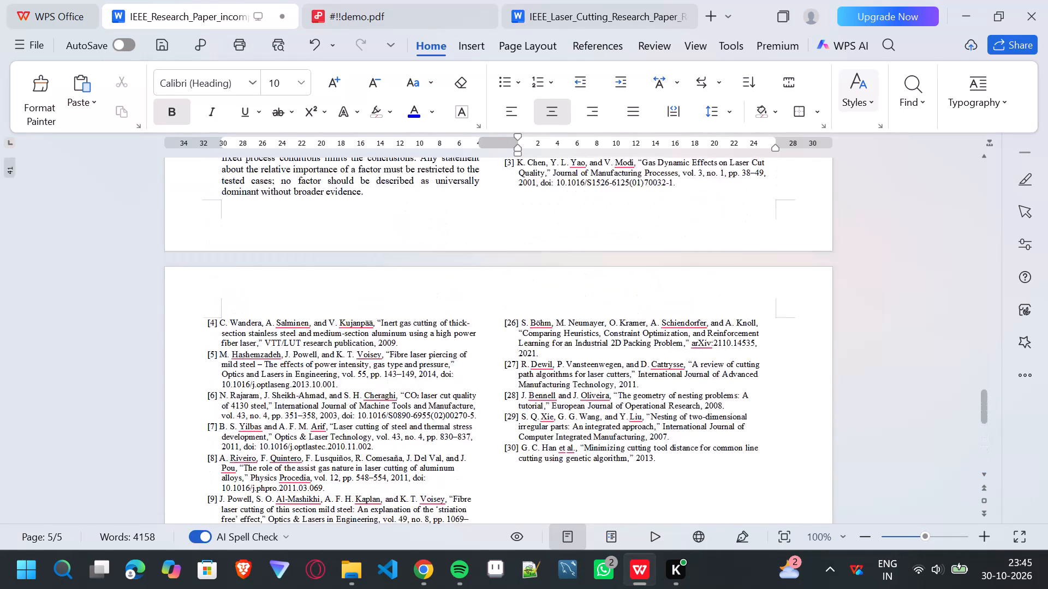
pyautogui.scroll(10, 680, 357)
pyautogui.hotkey('ctrl', 's')
pyautogui.scroll(10, 681, 356)
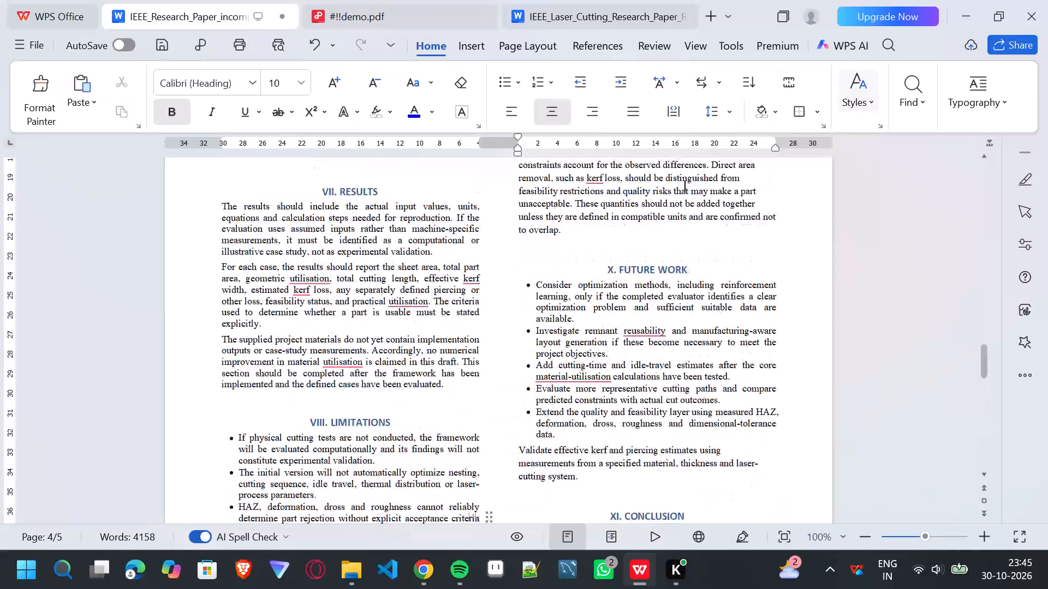
pyautogui.scroll(20, 712, 351)
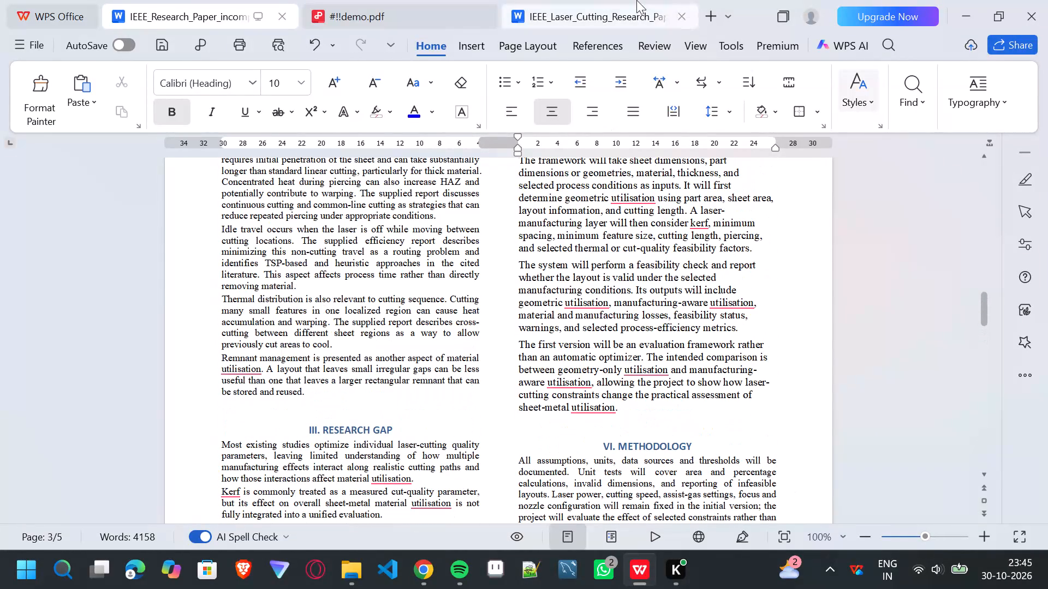
# Skim the refined IEEE-style draft down to its references and close that document.
pyautogui.click(615, 0)
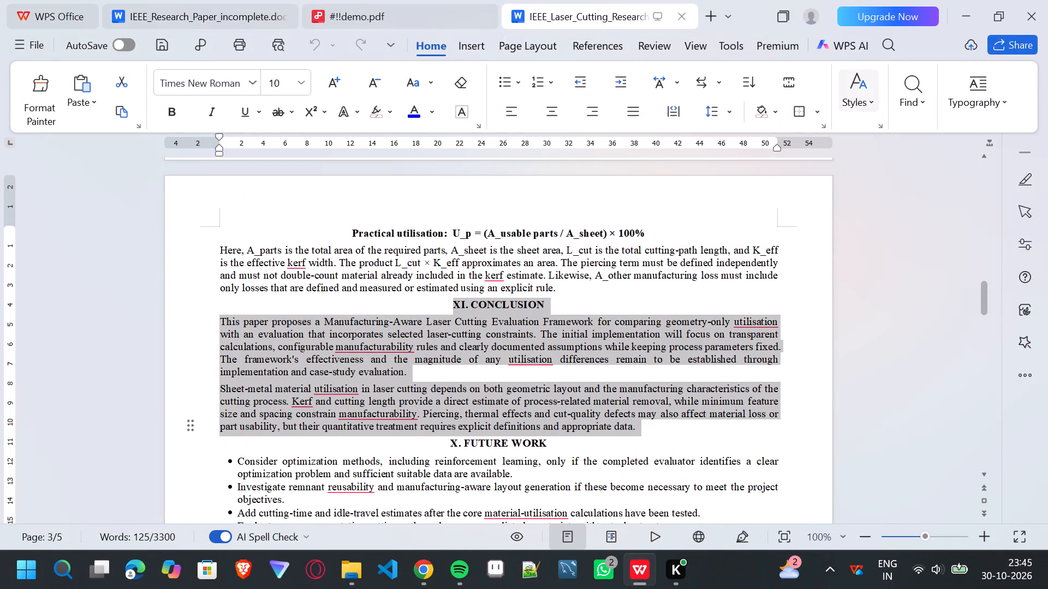
pyautogui.scroll(-16, 640, 280)
pyautogui.scroll(-5, 638, 283)
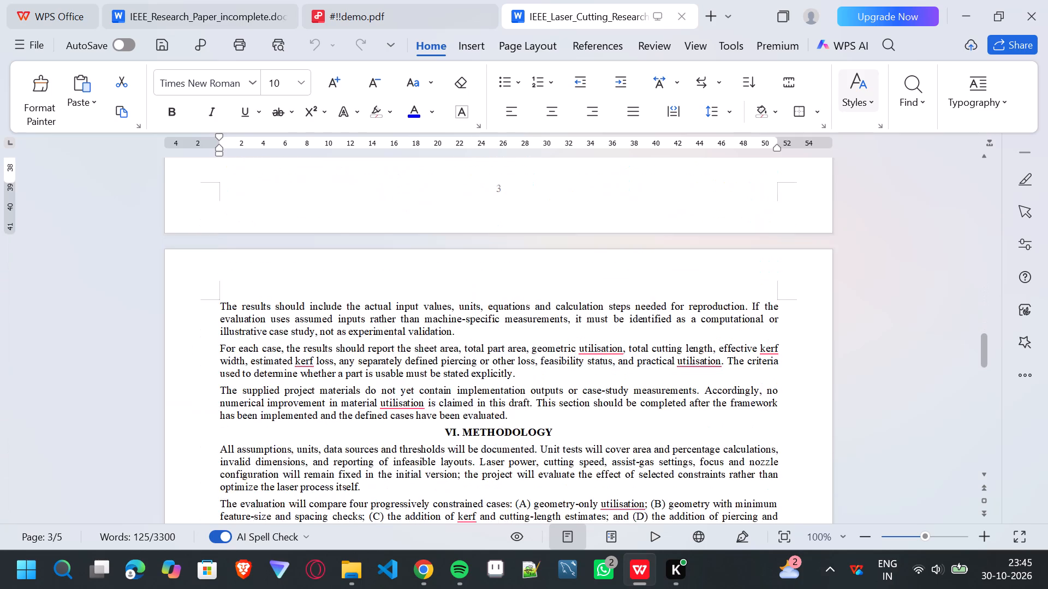
pyautogui.scroll(-14, 638, 283)
pyautogui.click(677, 17)
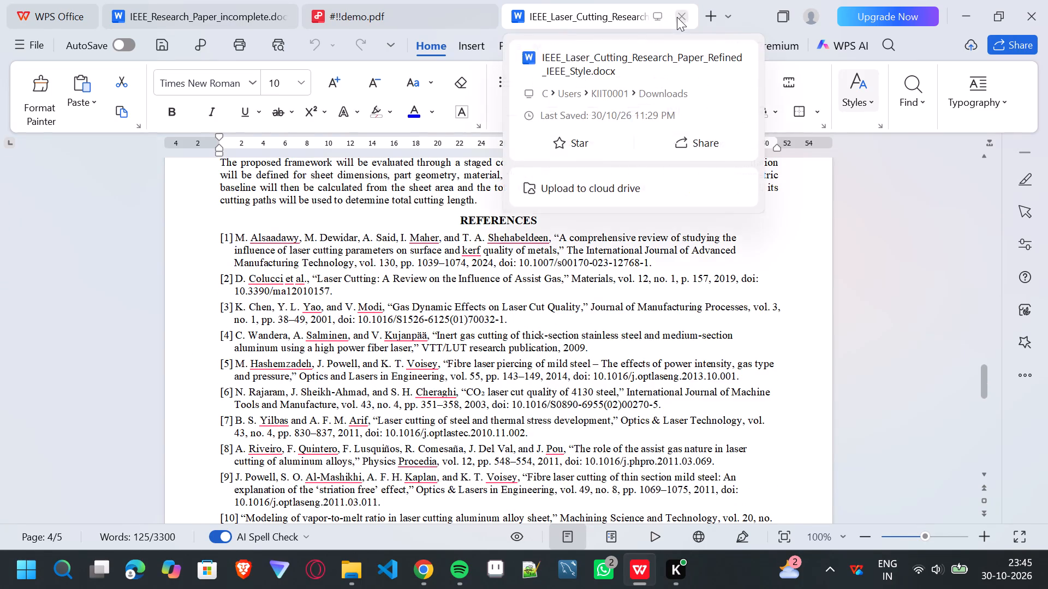
# Examine the layout and headings of #!!demo.pdf from the references back to the Related Work section.
pyautogui.scroll(-6, 684, 324)
pyautogui.scroll(7, 689, 339)
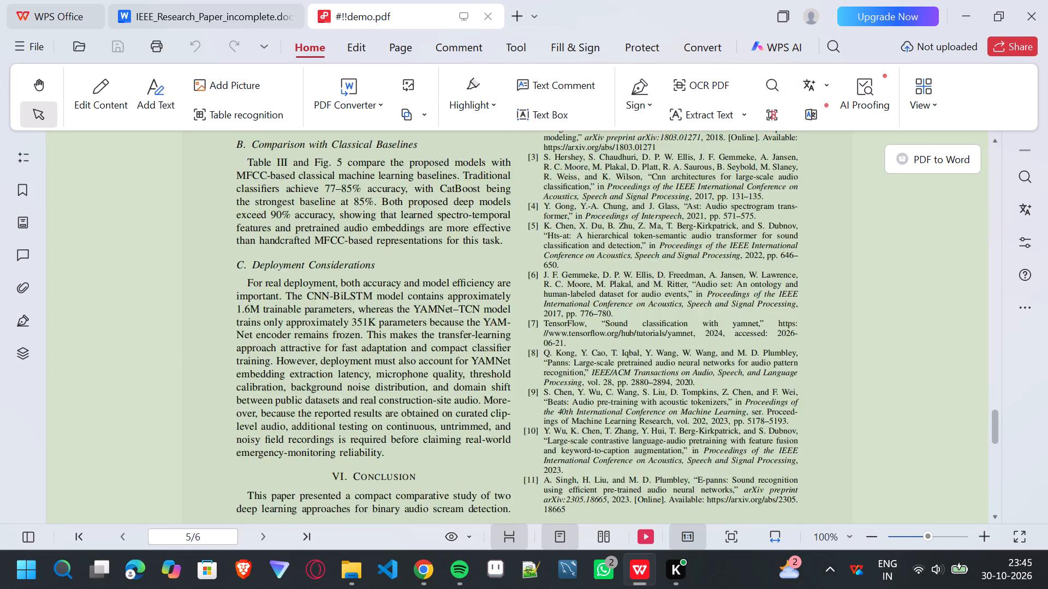
pyautogui.scroll(3, 689, 339)
pyautogui.scroll(-4, 689, 339)
pyautogui.scroll(3, 689, 339)
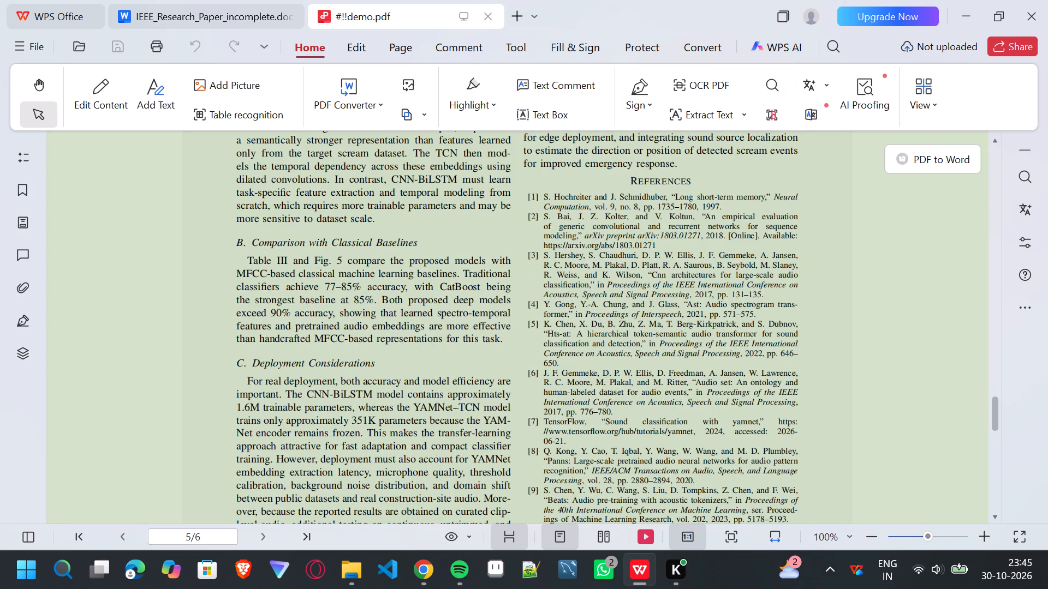
pyautogui.scroll(18, 689, 339)
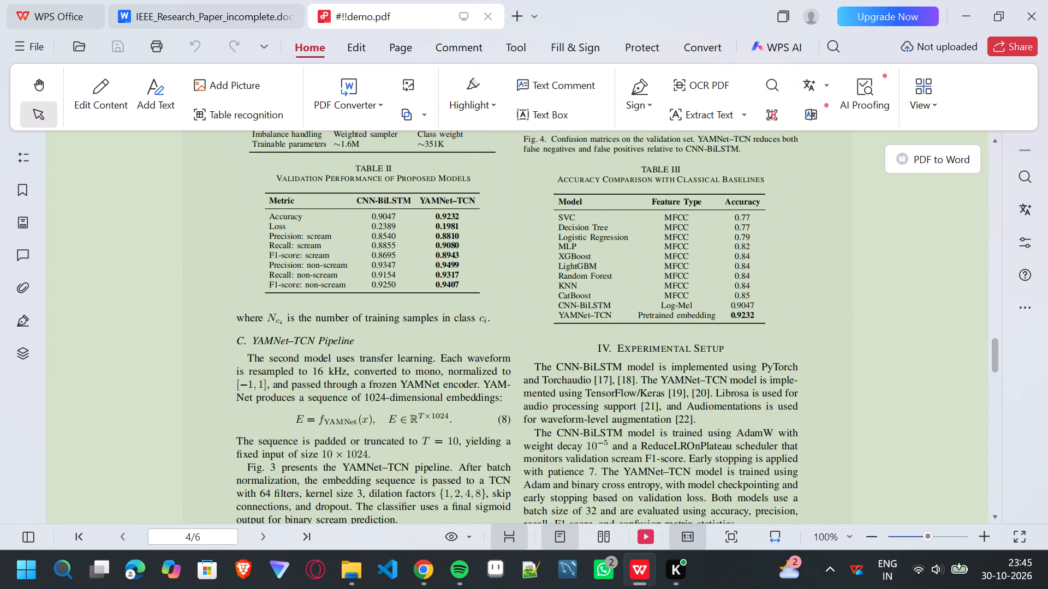
pyautogui.scroll(20, 689, 339)
pyautogui.scroll(8, 689, 339)
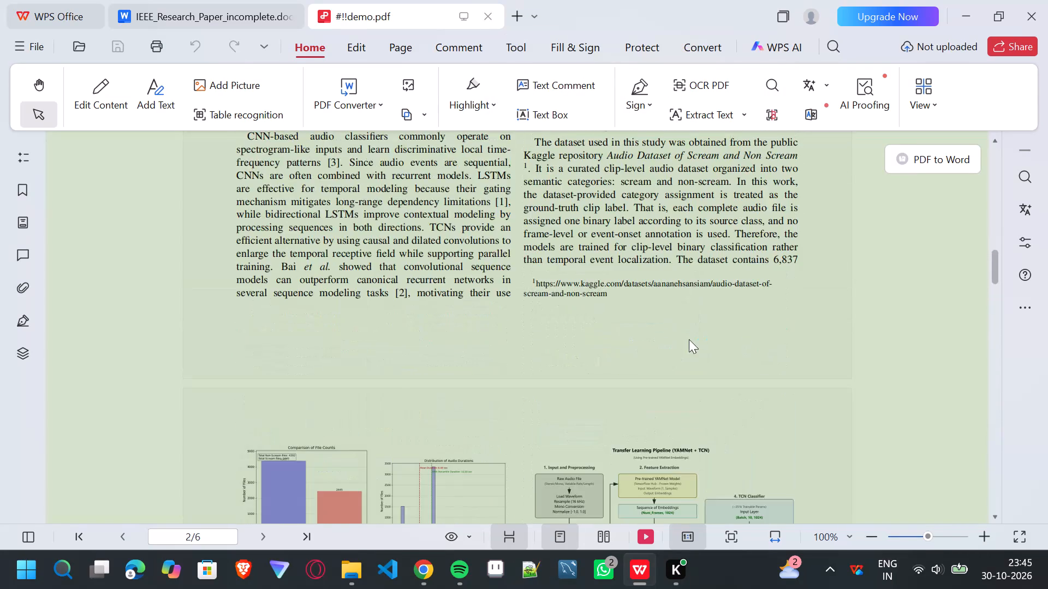
pyautogui.scroll(3, 689, 339)
pyautogui.scroll(-1, 689, 339)
pyautogui.scroll(3, 689, 339)
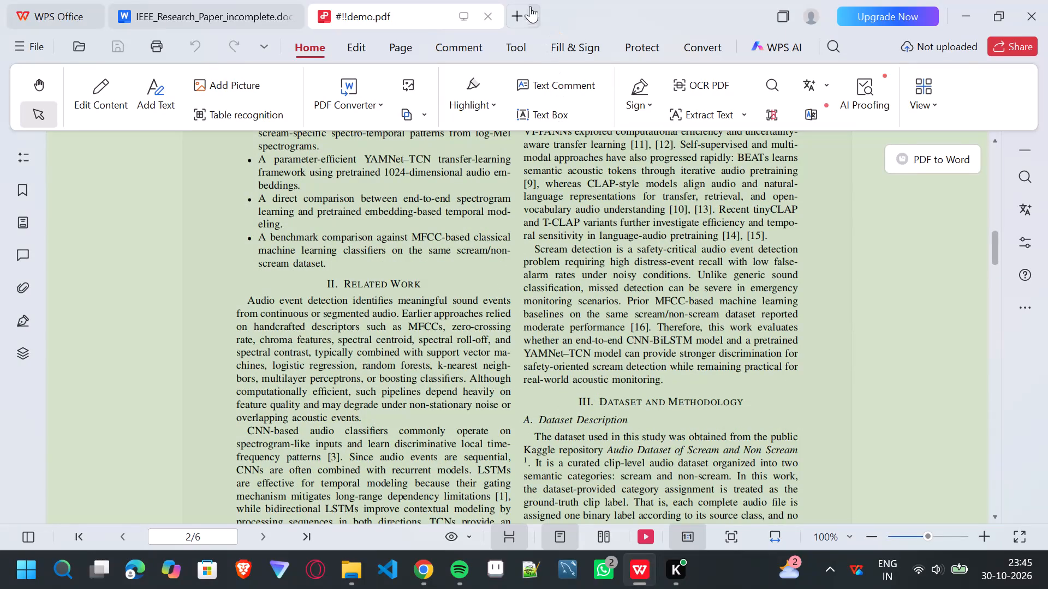
# Close #!!demo.pdf and the saved paper.
pyautogui.click(490, 13)
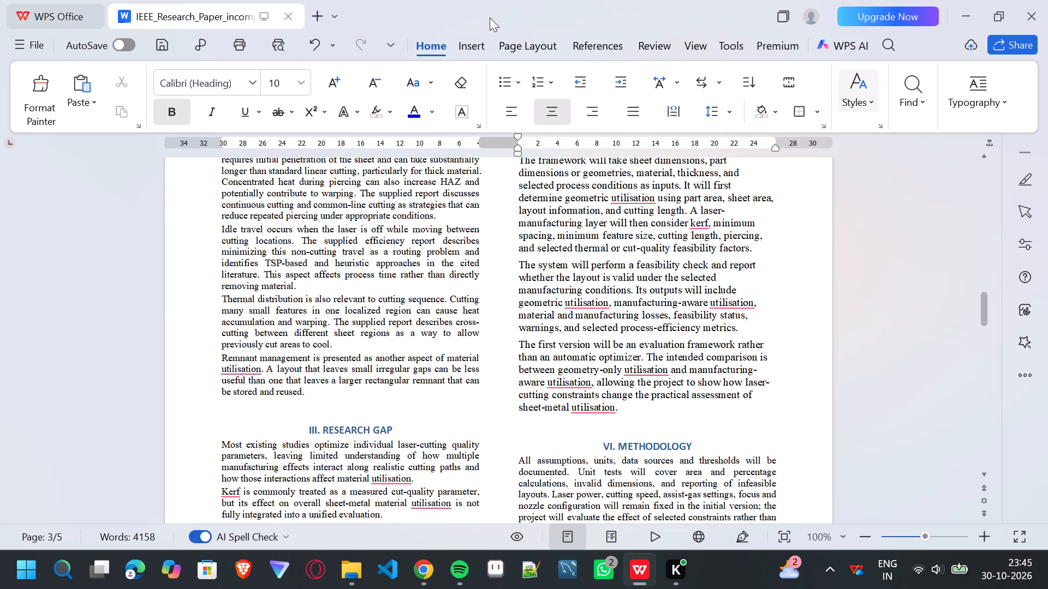
pyautogui.click(1031, 11)
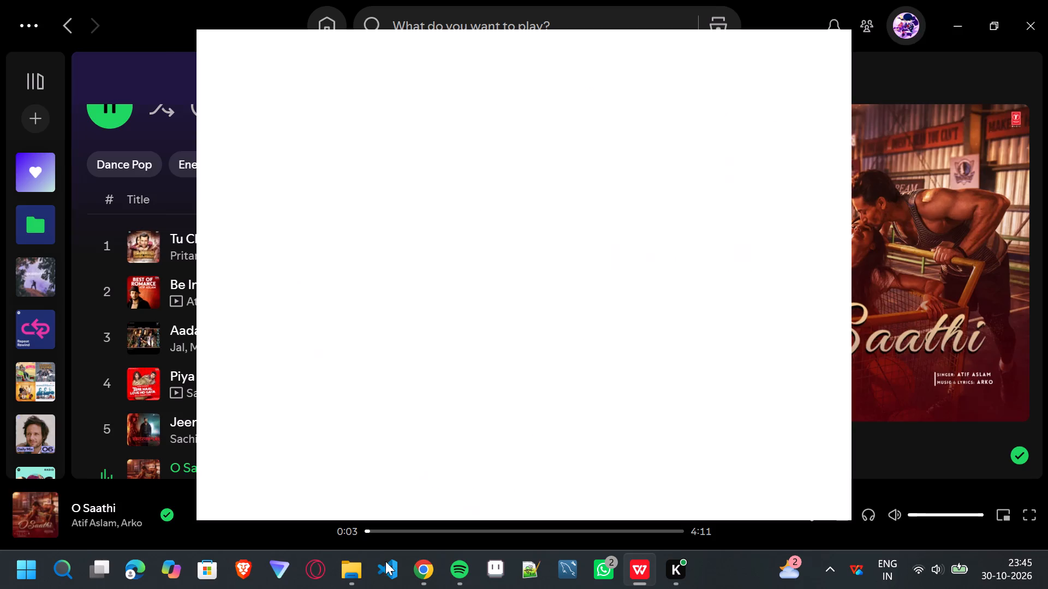
# Switch to File Explorer, close the Downloads folder, and go back to the Metal Cutting folder.
pyautogui.click(359, 573)
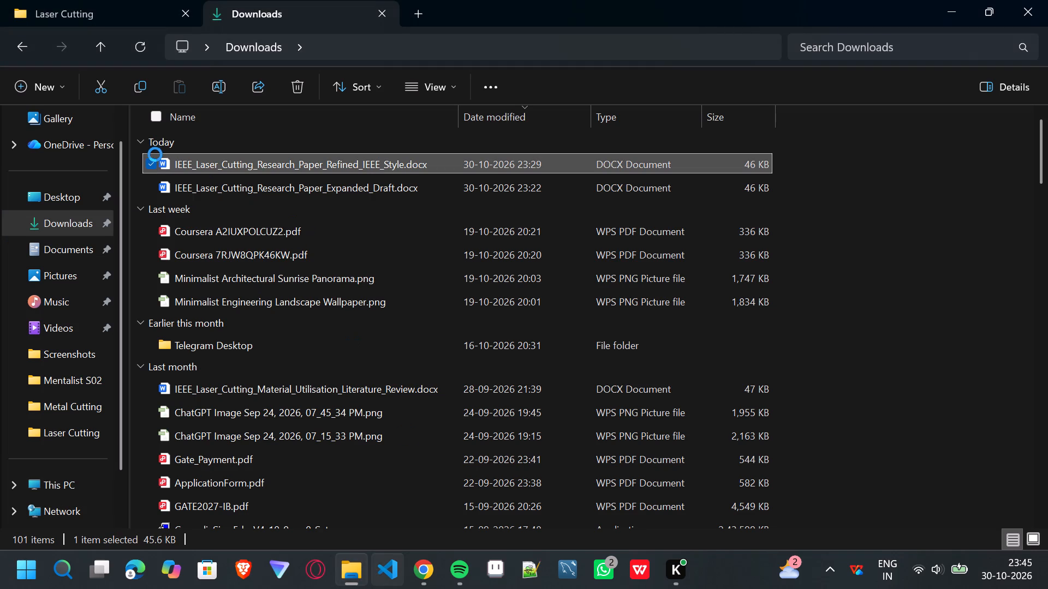
pyautogui.click(388, 16)
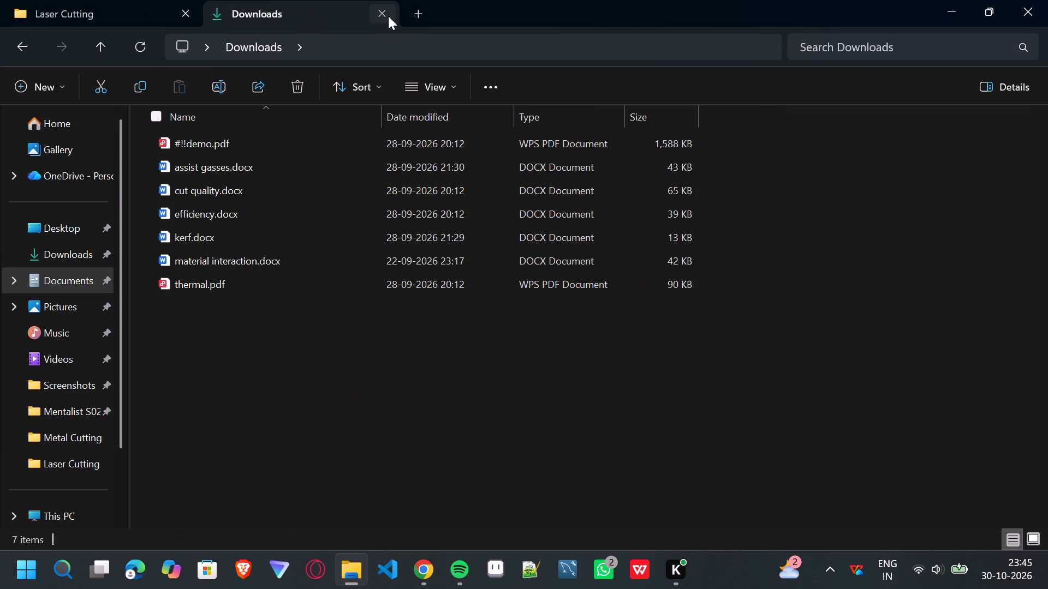